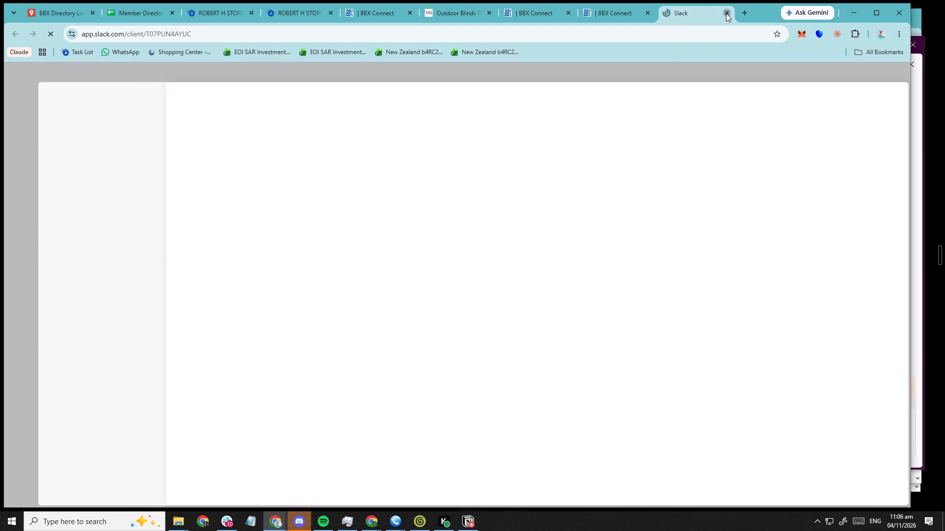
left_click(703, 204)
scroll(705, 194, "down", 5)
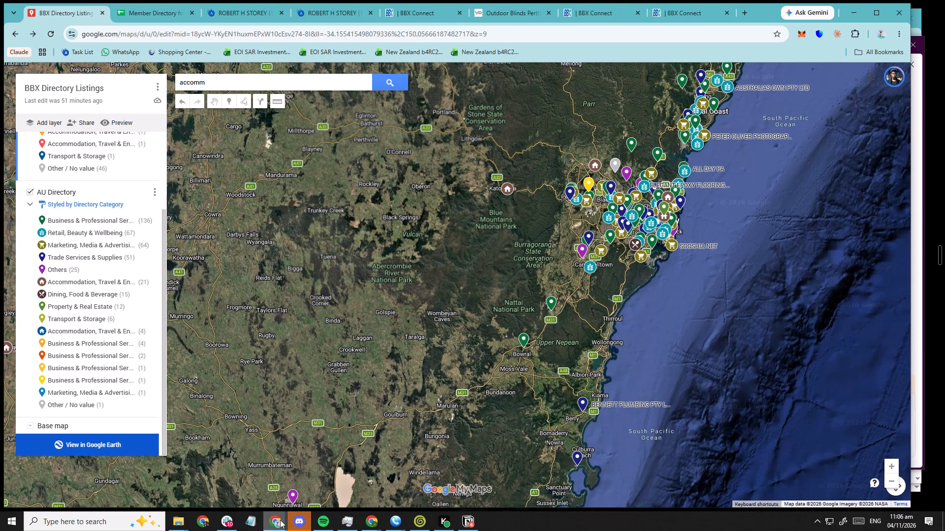
Switch to the other browser window showing the BALCATTA TRUCK AND AUTO directory listing in BBX Connect CRM.
left_click(280, 520)
left_click(235, 491)
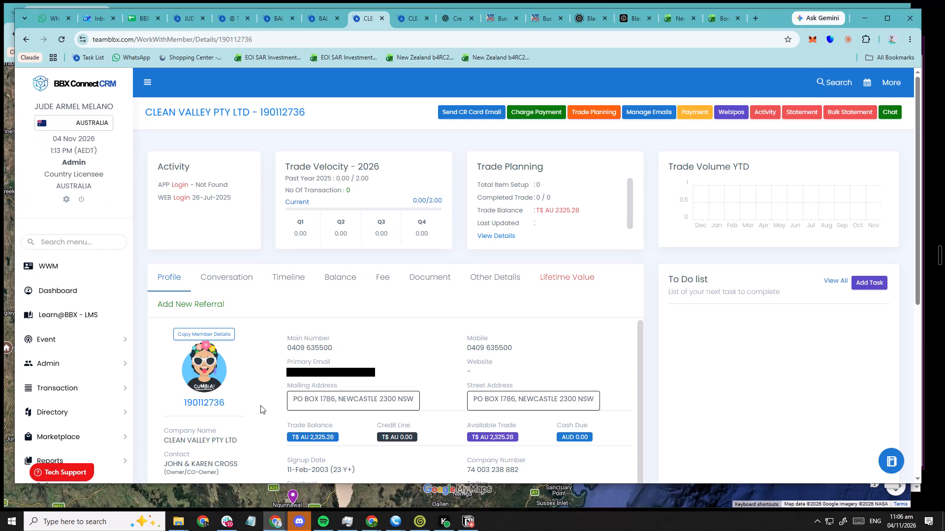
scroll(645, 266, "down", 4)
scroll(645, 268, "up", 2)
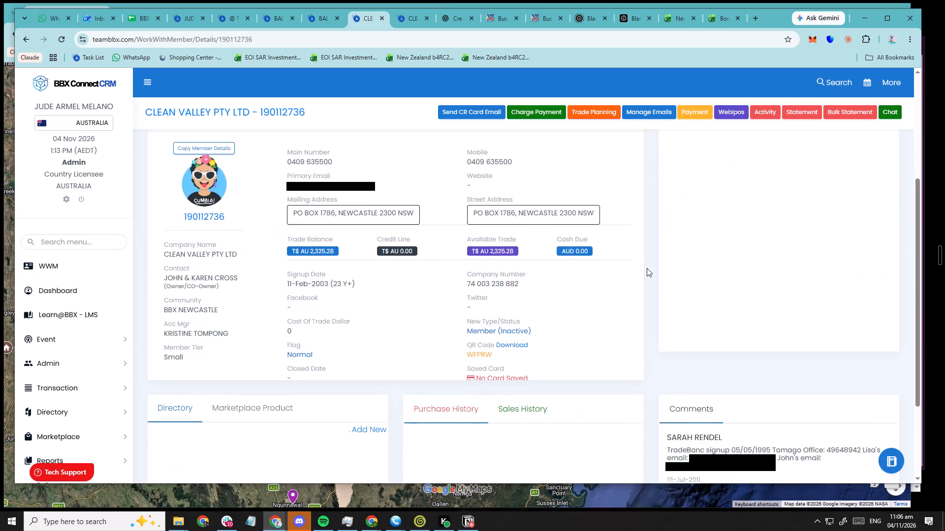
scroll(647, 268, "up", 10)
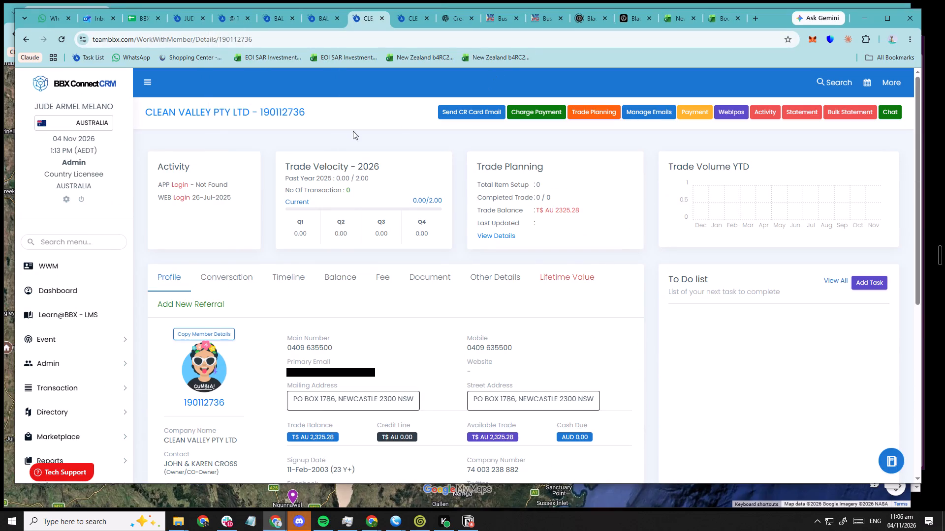
Switch from the CLEAN VALLEY PTY LTD member profile to the open BALCATTA TRUCK AND AUTO page.
left_click(324, 18)
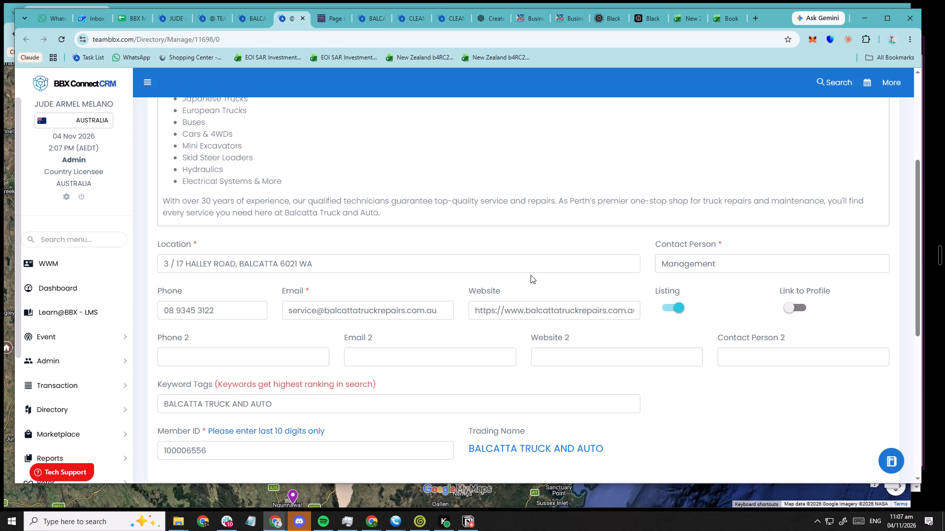
Look up the conversion of 2500 USD to PHP with a Google search in a new browser tab.
left_click(752, 23)
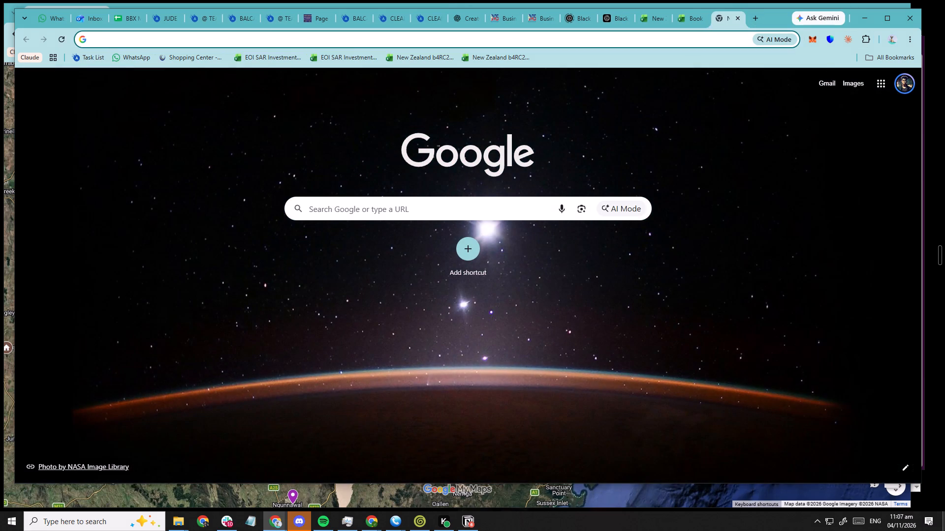
type("2500")
key("space")
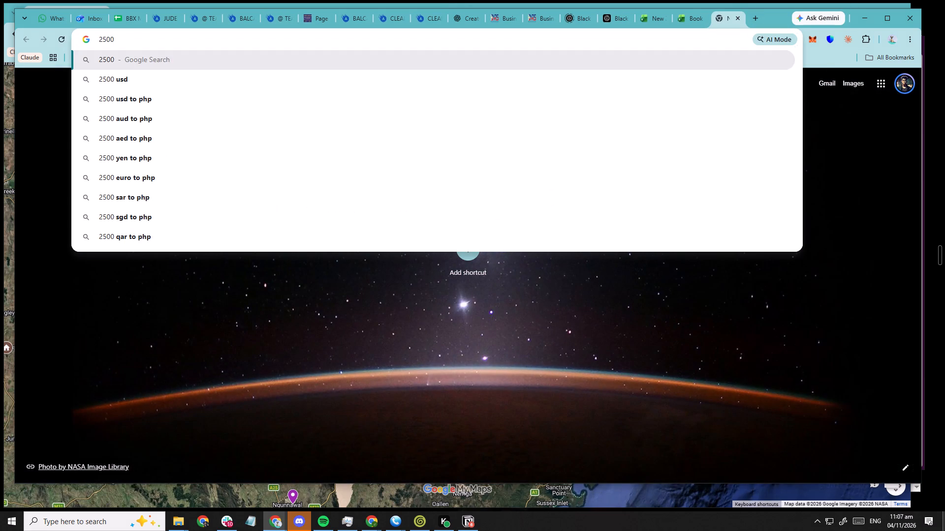
key("Down")
key("Down")
key("Return")
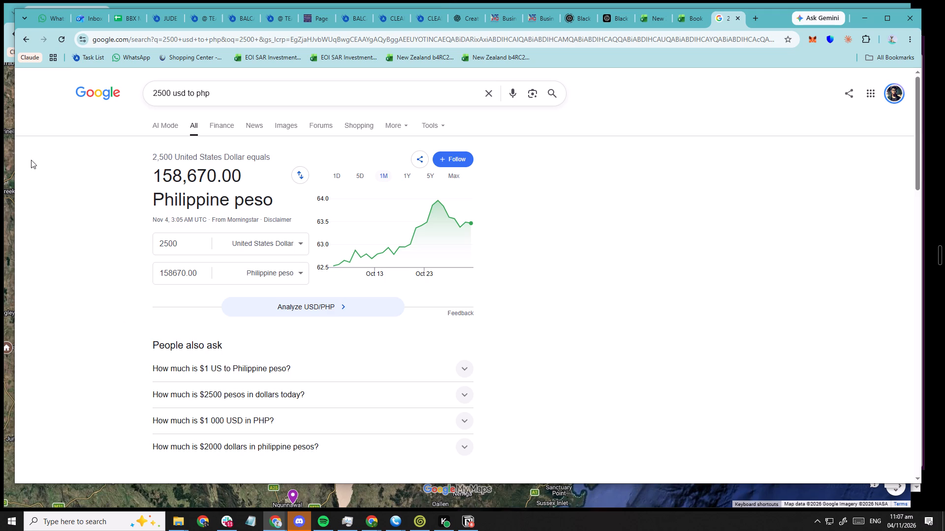
Change the currency search to convert 3000 AUD to PHP.
left_click_drag(187, 92, 83, 88)
type("3000 aud")
key("Return")
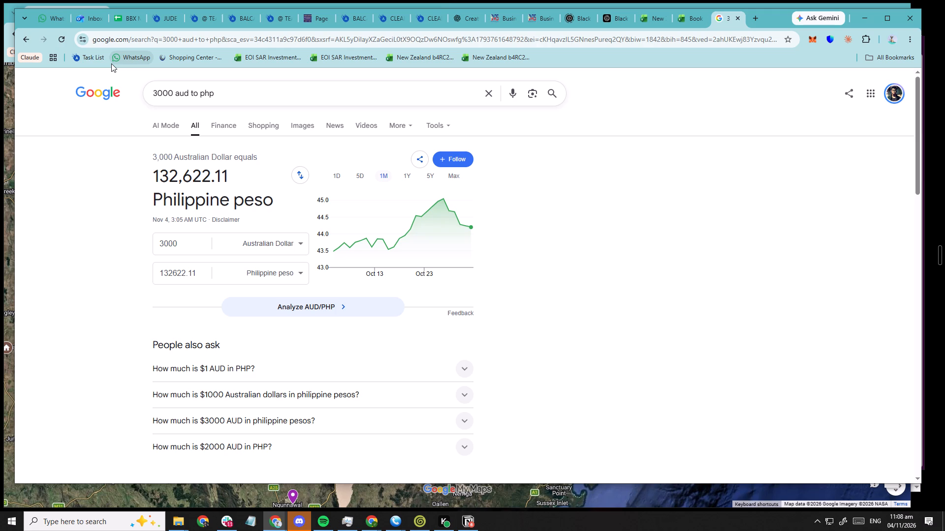
Change the source currency in the search to USD and look up 3000 USD to PHP.
double_click(174, 99)
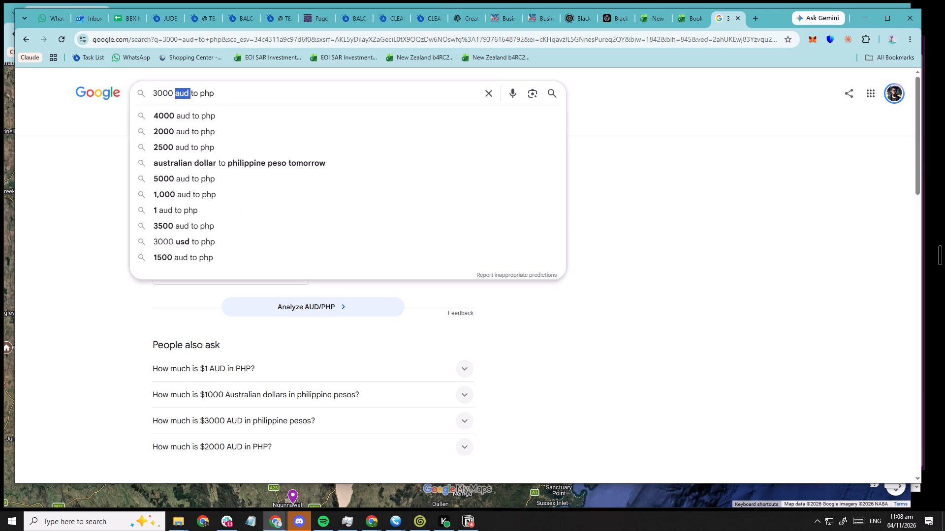
type("usd")
key("space")
key("Return")
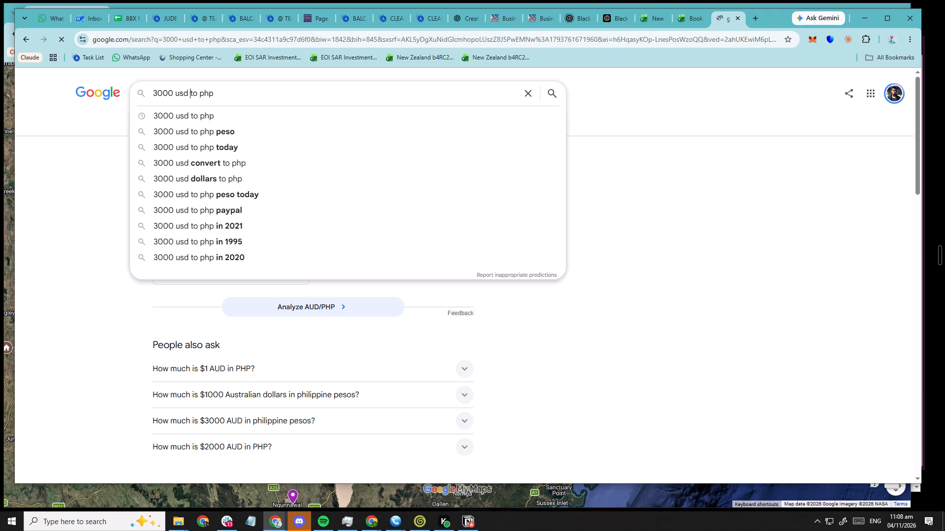
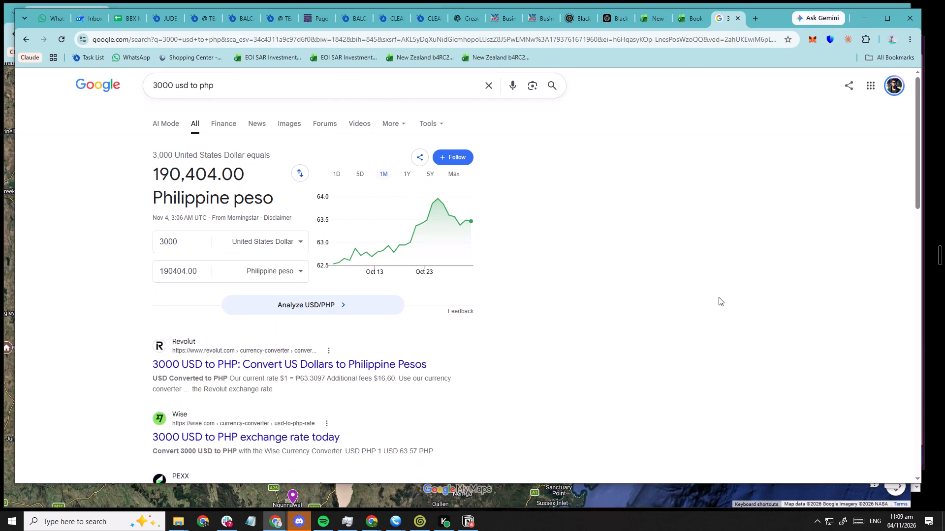
Close the 3000 USD to PHP search tab and return to the BALCATTA TRUCK AND AUTO directory listing.
key("ctrl+w")
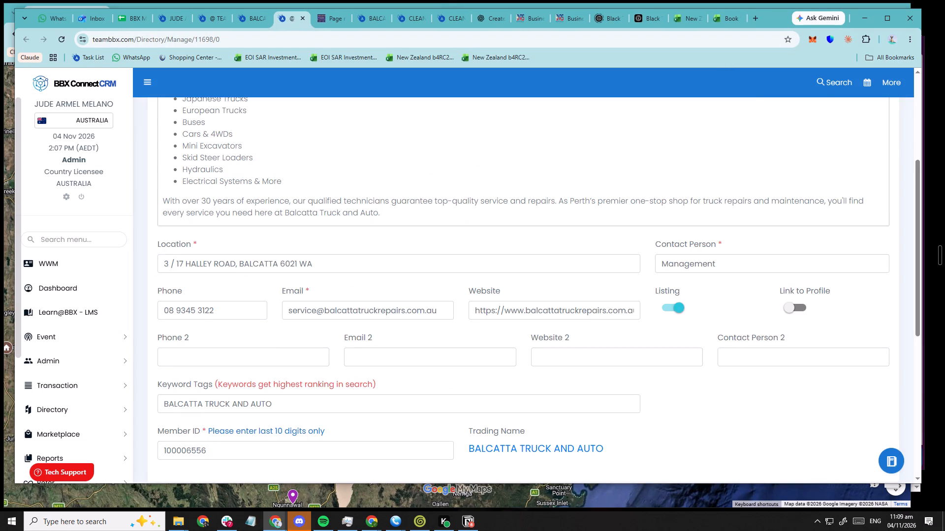
scroll(717, 258, "up", 11)
left_click(635, 147)
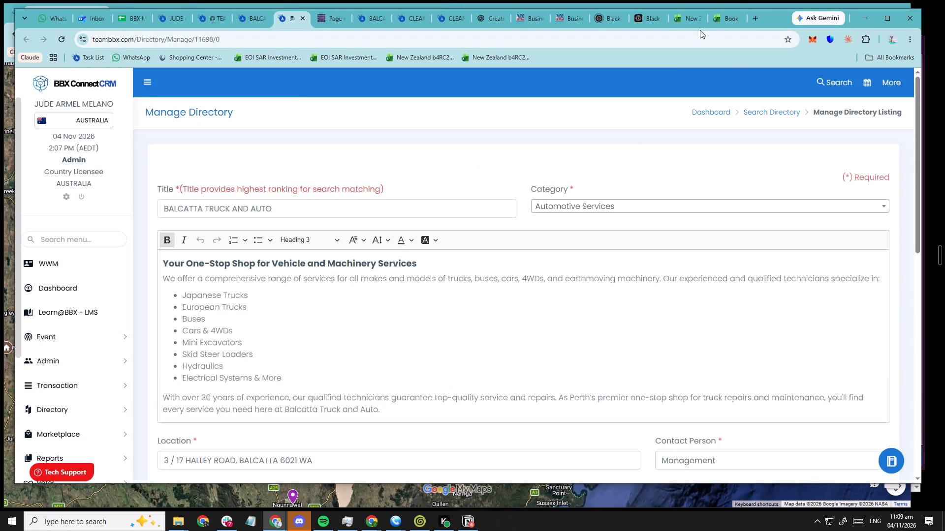
left_click(150, 133)
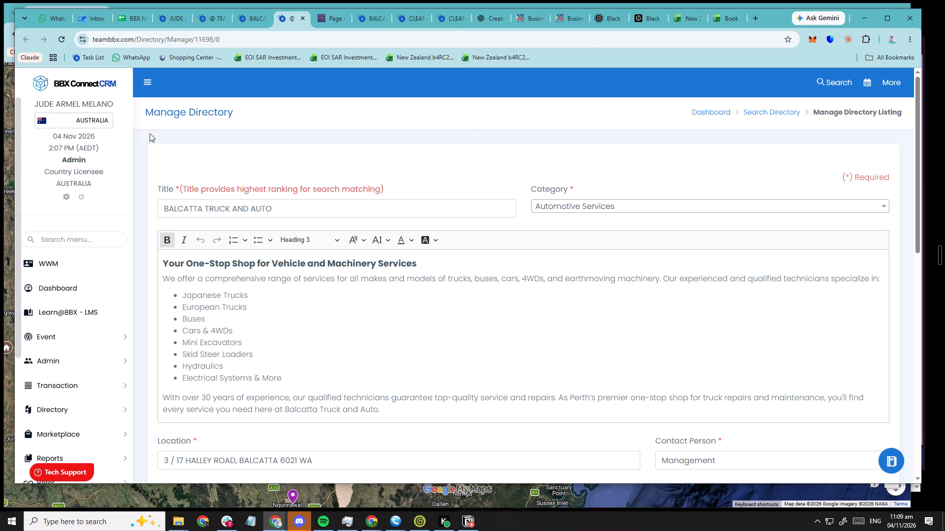
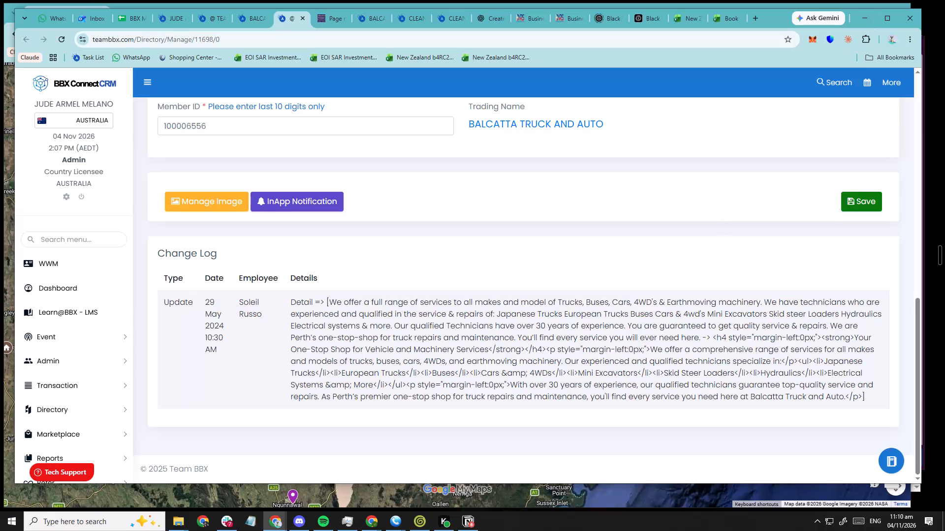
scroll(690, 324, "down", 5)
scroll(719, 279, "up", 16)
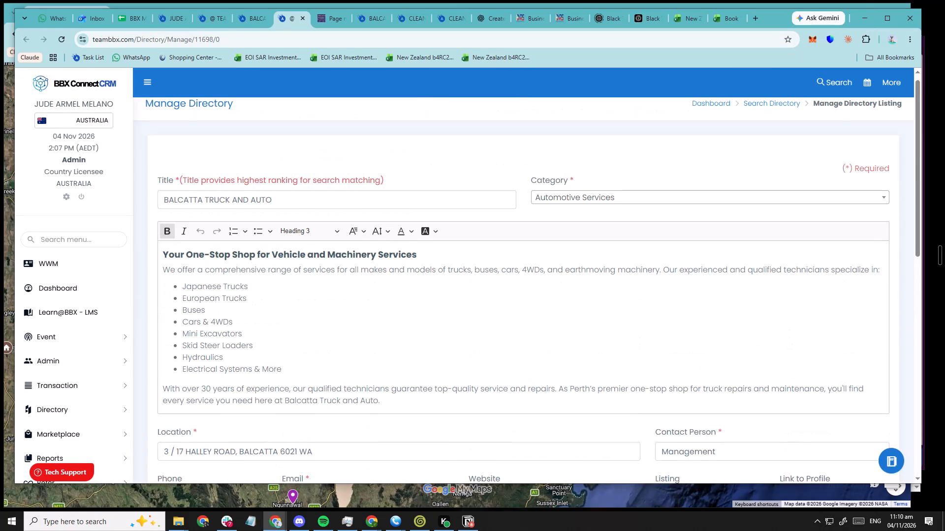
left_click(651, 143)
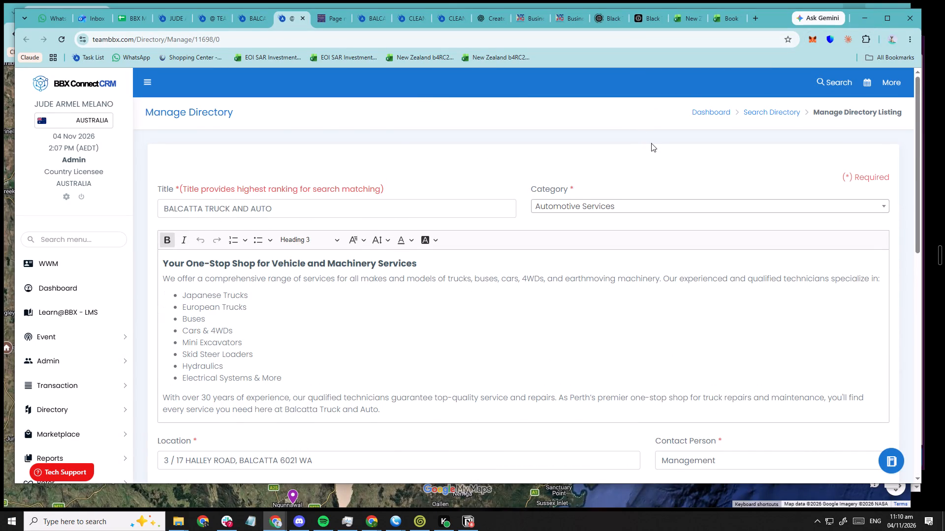
Minimize the browser window showing the BALCATTA TRUCK AND AUTO directory listing.
left_click(863, 19)
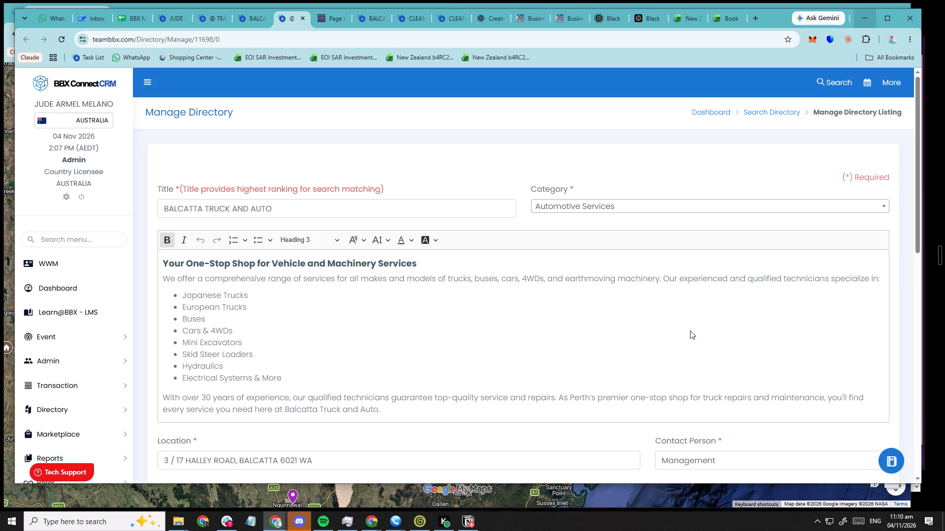
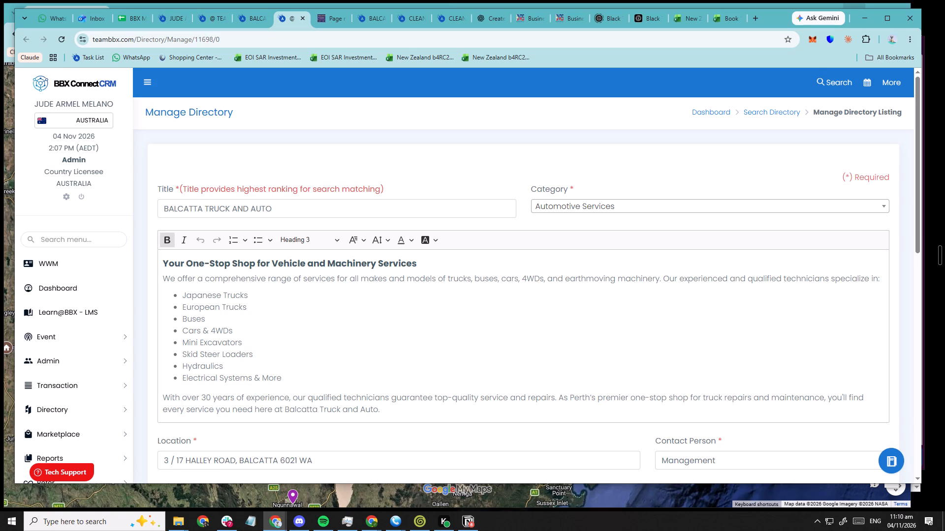
Check the BALCATTA TRUCK AND AUTO directory listing, and call the mobile number on its member profile through MicroSIP.
scroll(490, 365, "down", 4)
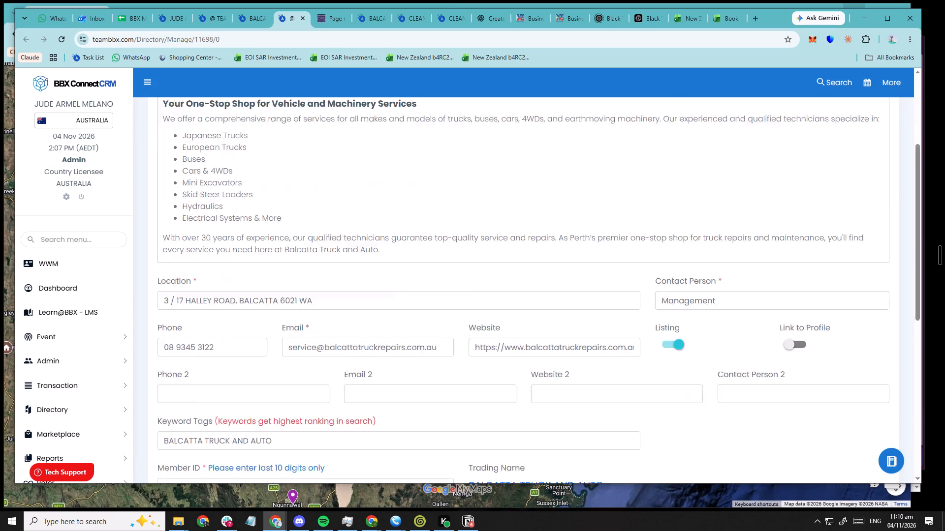
scroll(634, 375, "down", 4)
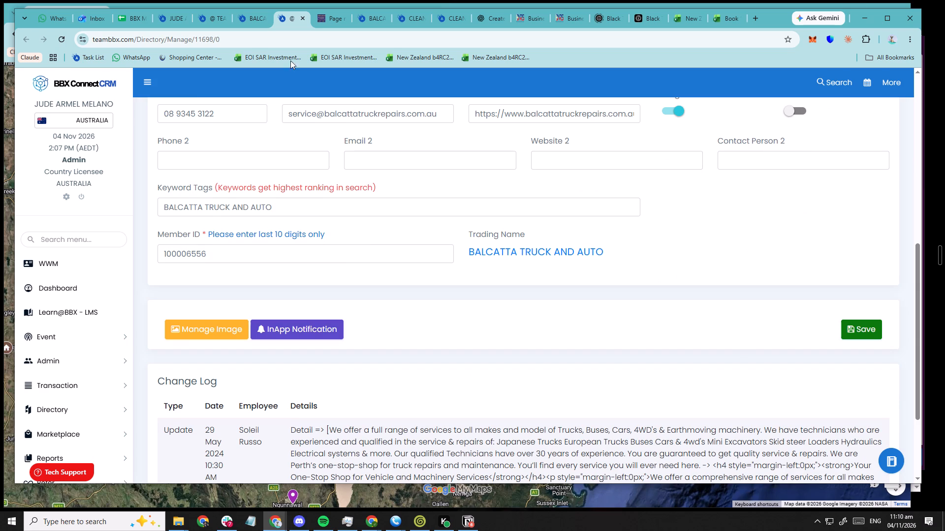
left_click(250, 19)
scroll(619, 220, "up", 10)
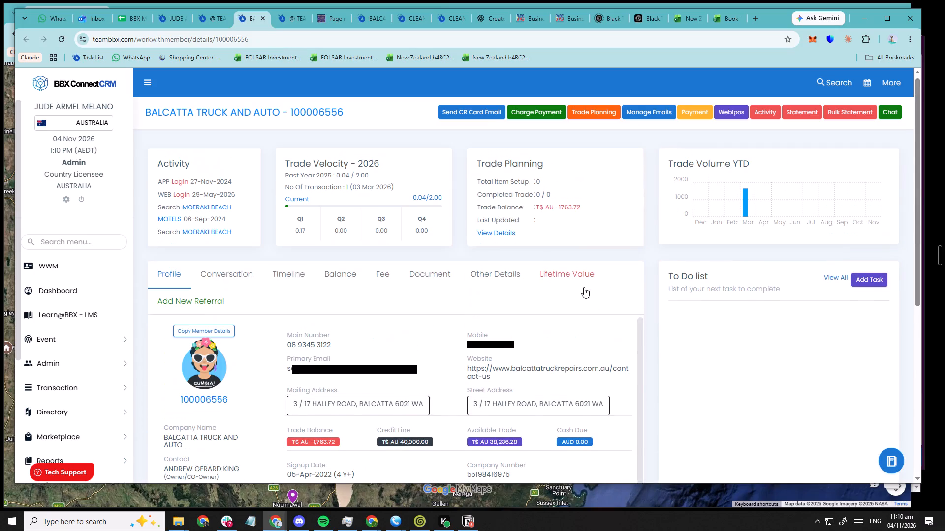
left_click(514, 346)
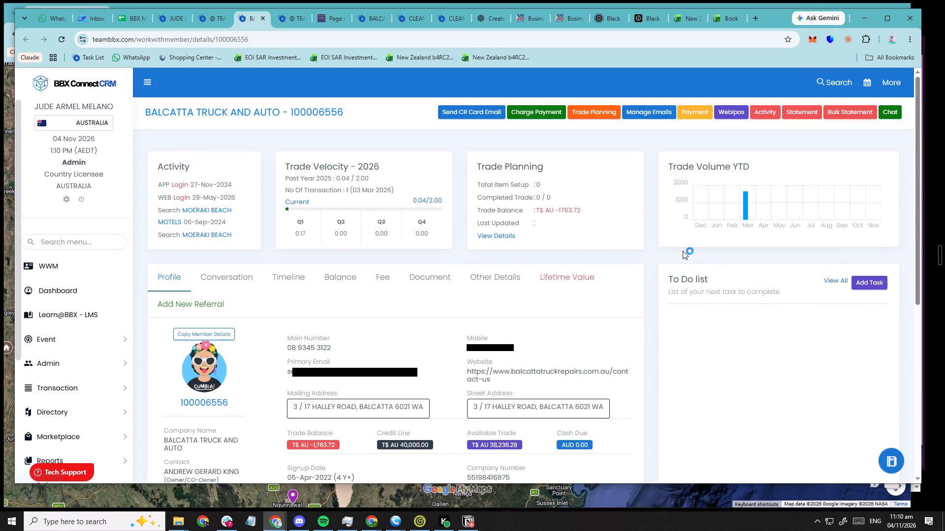
scroll(682, 251, "down", 3, "alt")
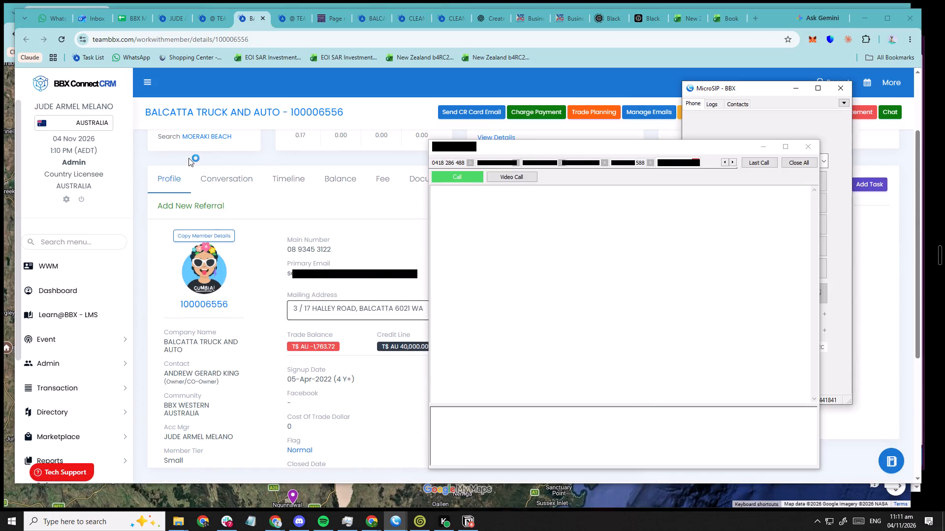
left_click(189, 158)
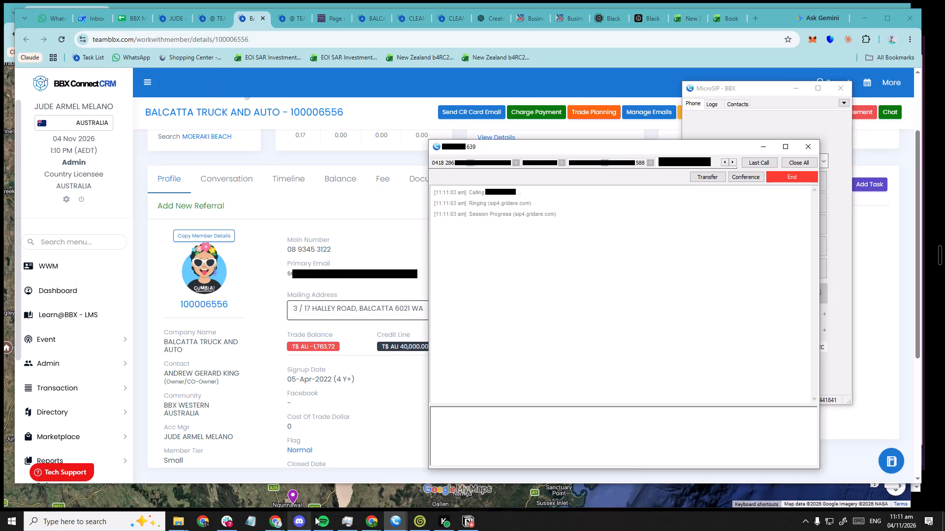
Copy the trading name FRONTLINE FLEET from the AU sheet of Member Directory for Promotion and minimize that browser window.
left_click(278, 518)
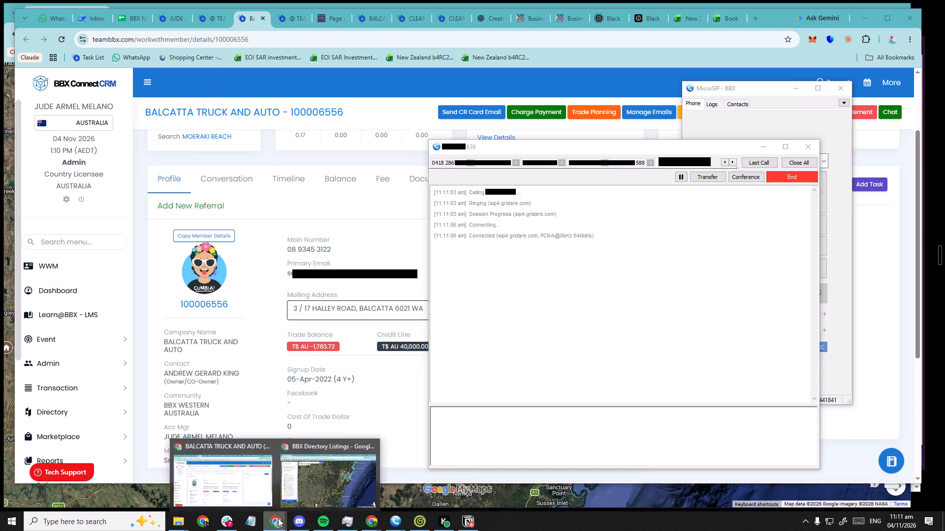
left_click(312, 482)
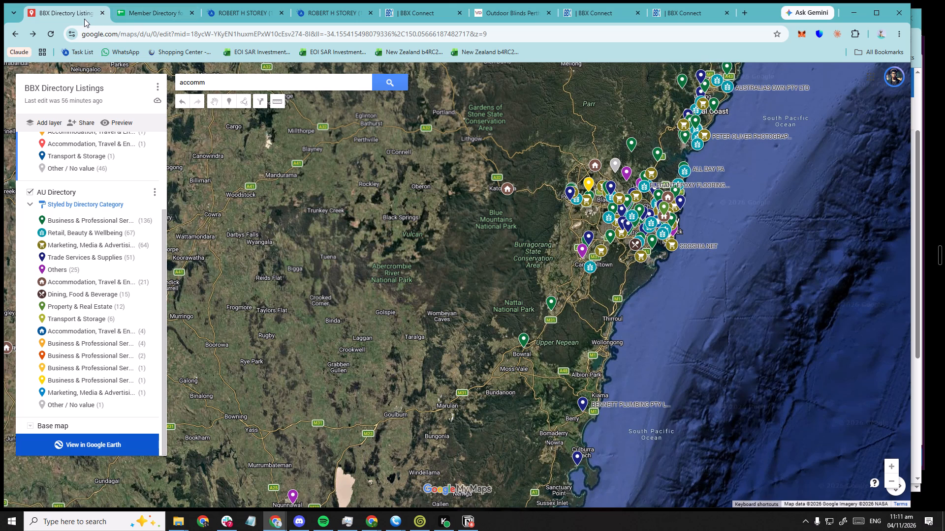
left_click(134, 10)
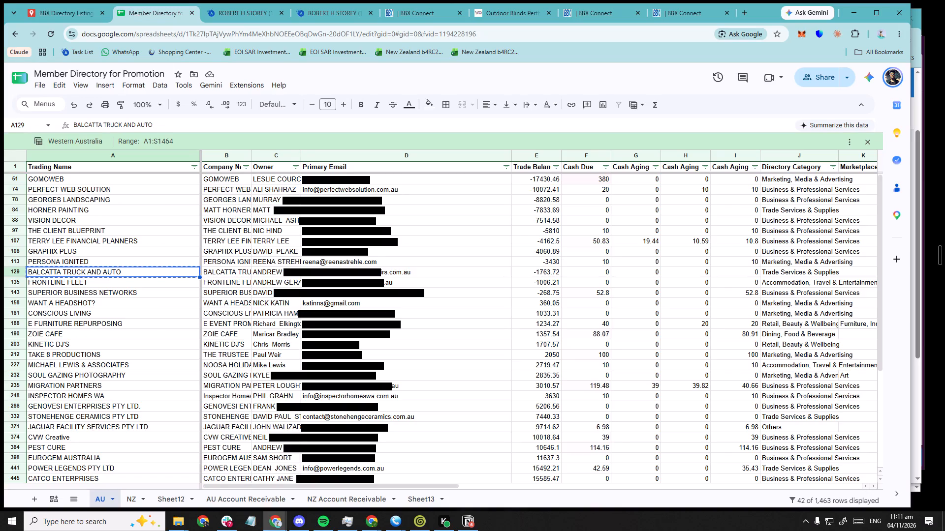
left_click(144, 286)
key("ctrl+c")
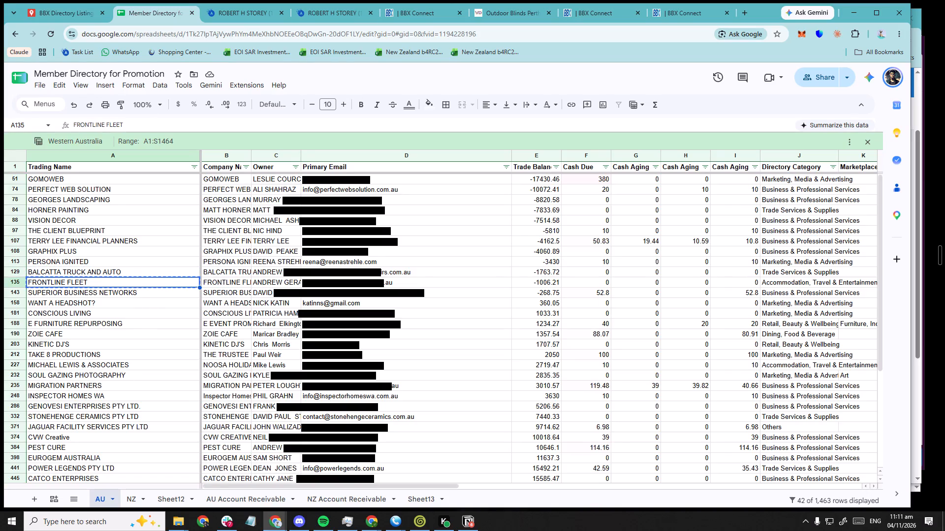
left_click(858, 14)
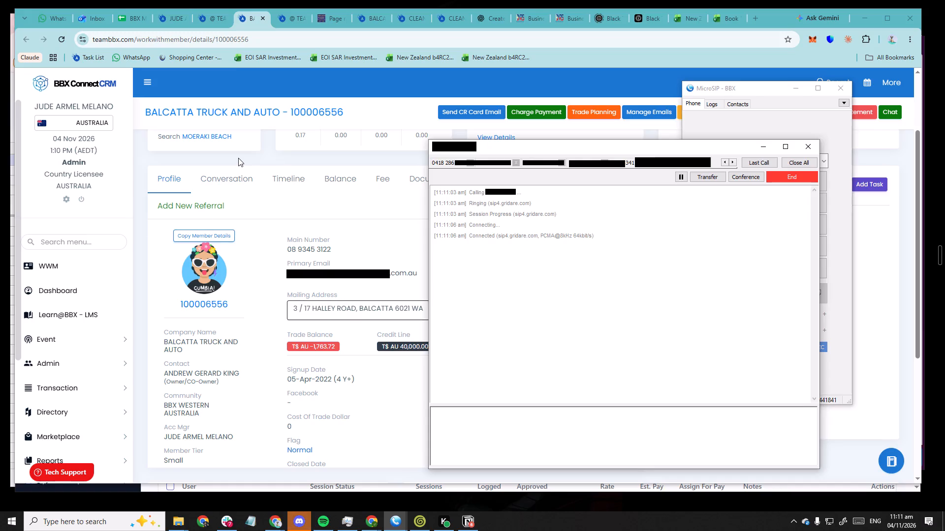
End the ongoing MicroSIP call and return to the BALCATTA TRUCK AND AUTO member profile in the browser.
left_click_drag(670, 149, 713, 114)
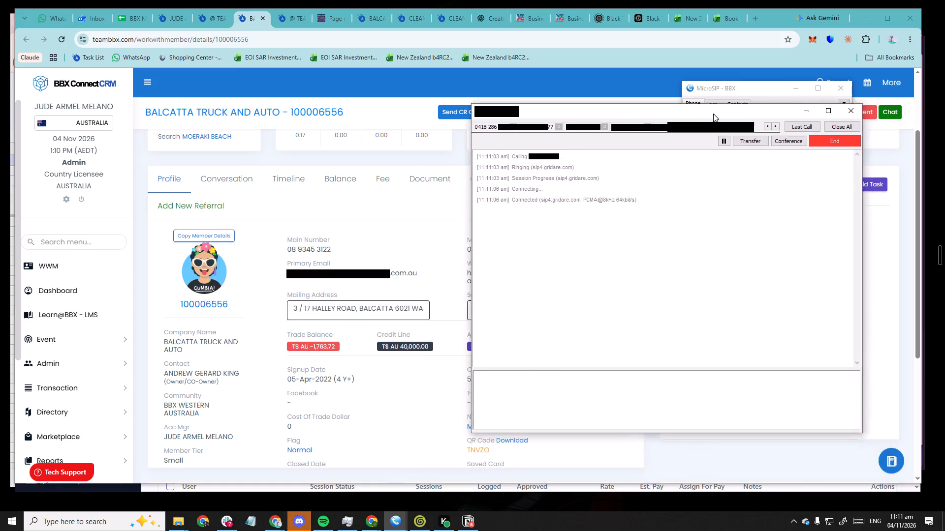
left_click_drag(713, 114, 679, 93)
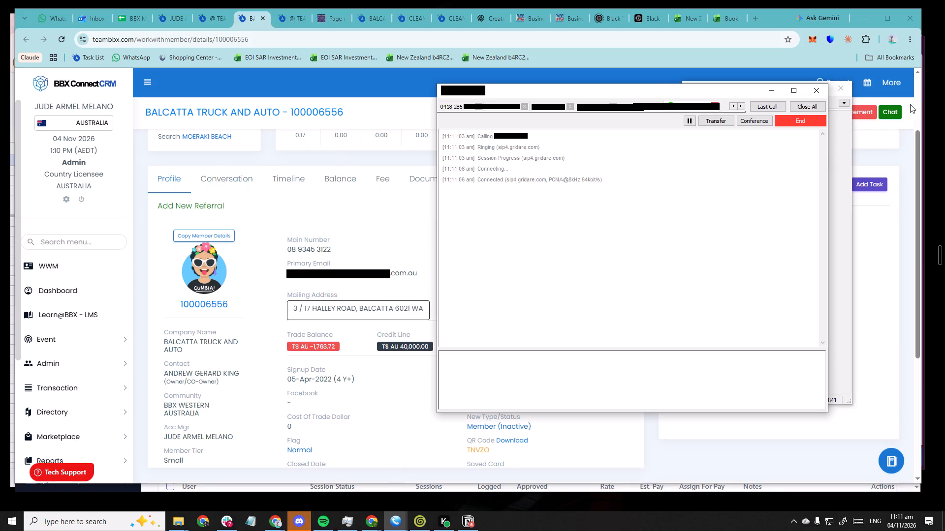
left_click(804, 121)
left_click(370, 157)
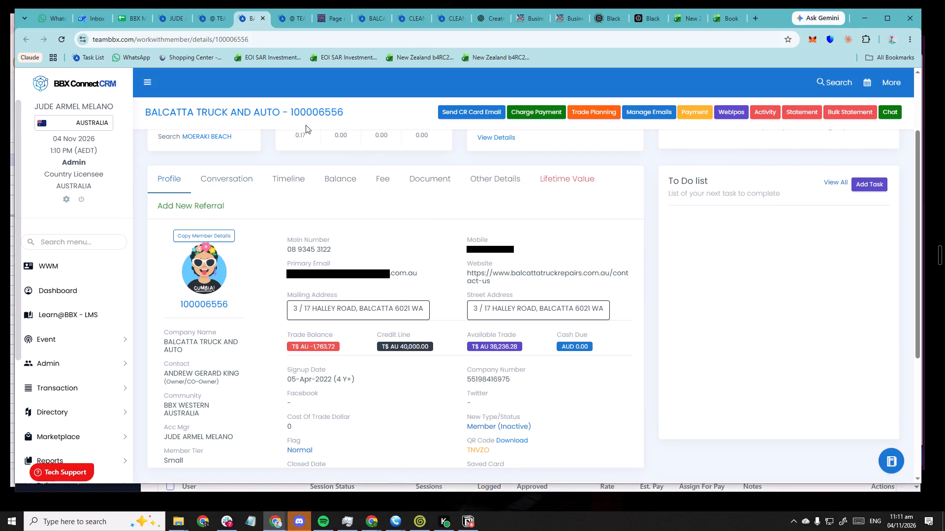
Filter the priority contact report for FRONTLINE FLEET and open that company's member page.
left_click(281, 17)
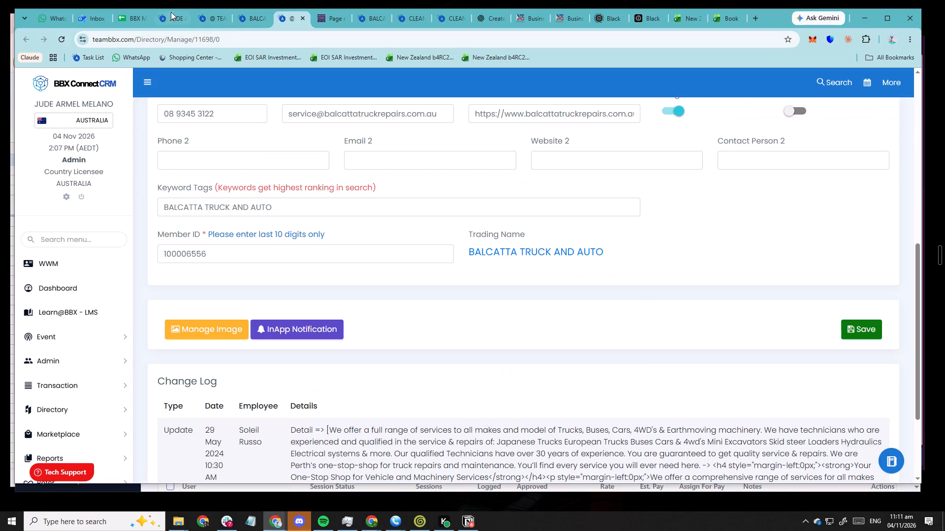
left_click(214, 25)
left_click(814, 228)
key("ctrl+a")
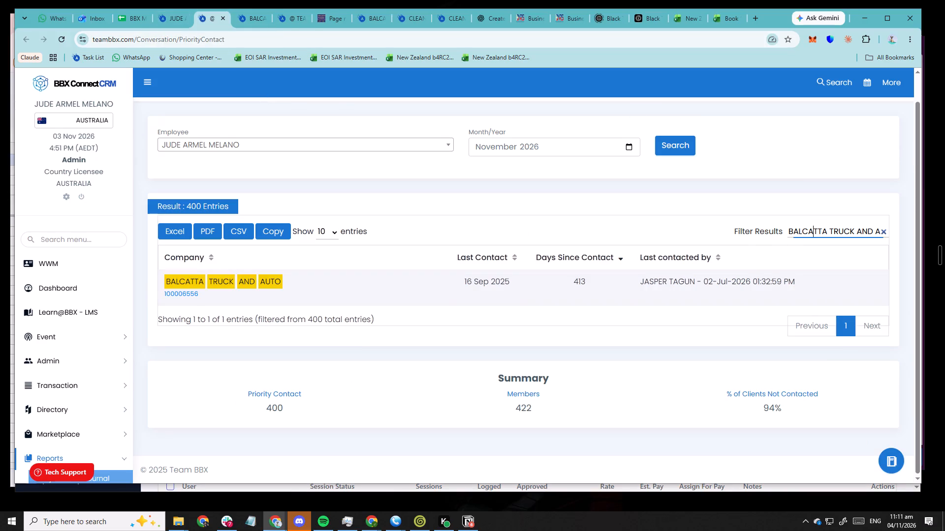
key("ctrl+v")
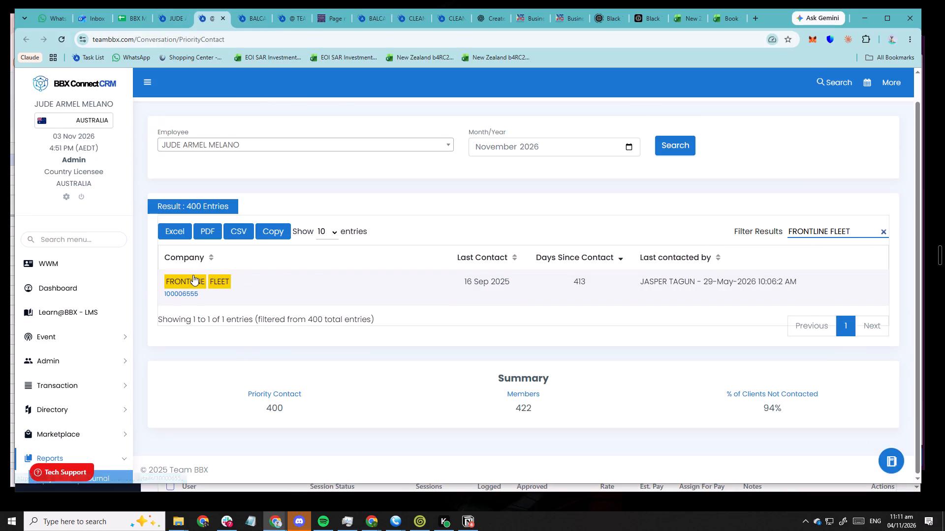
left_click(193, 275, "ctrl")
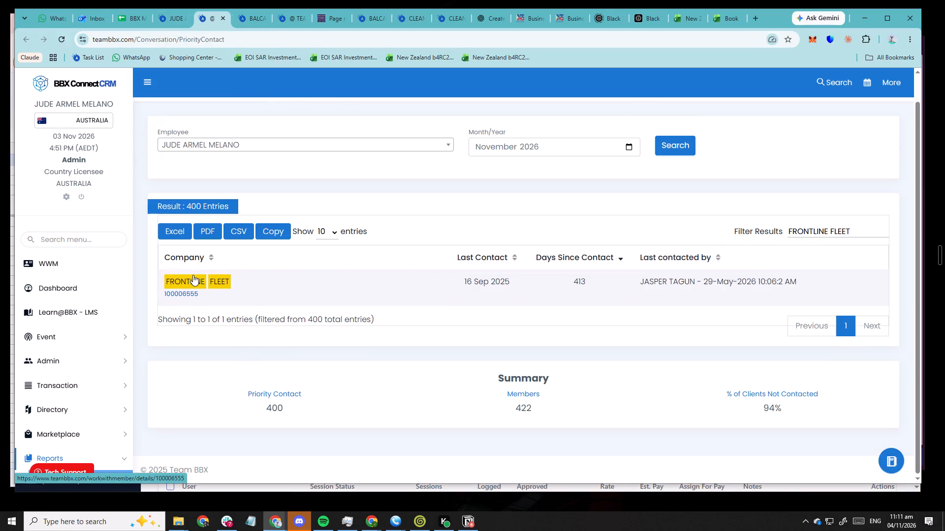
left_click(239, 20)
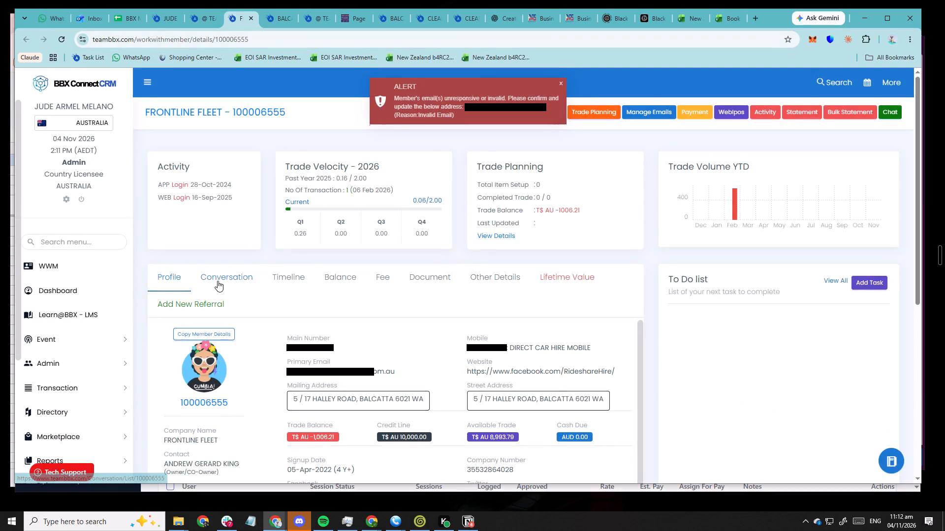
Open FRONTLINE FLEET's conversation history from its member page and limit the entries to the last 30 days.
left_click(220, 281, "ctrl")
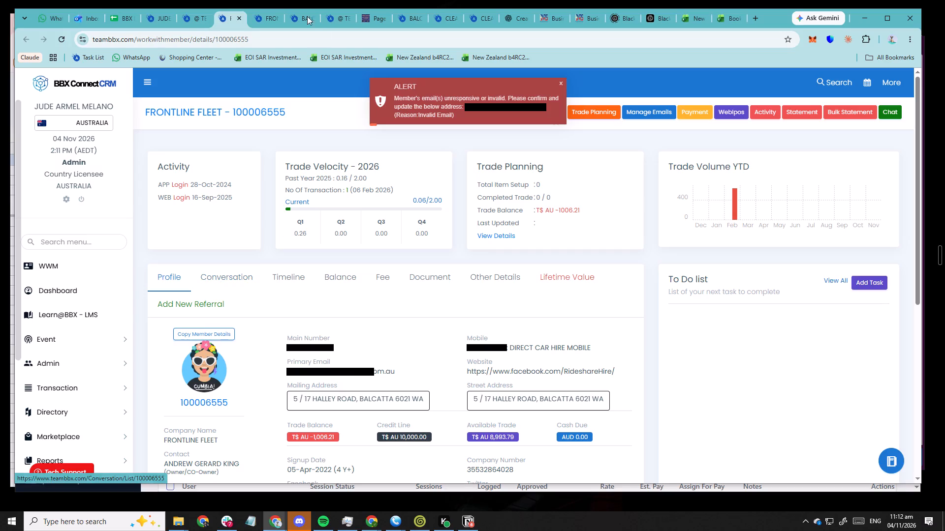
left_click(270, 15)
scroll(407, 199, "down", 3)
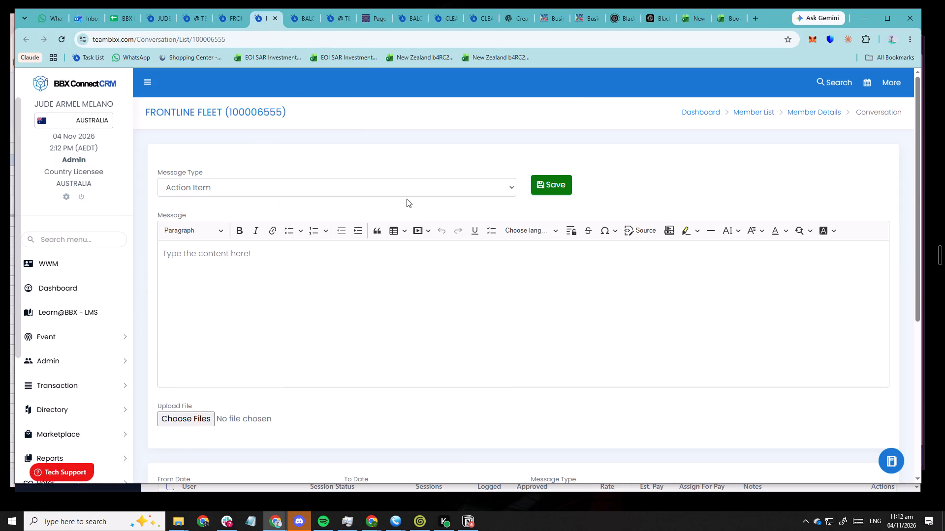
scroll(407, 199, "down", 4)
scroll(468, 322, "up", 3)
scroll(696, 384, "down", 4)
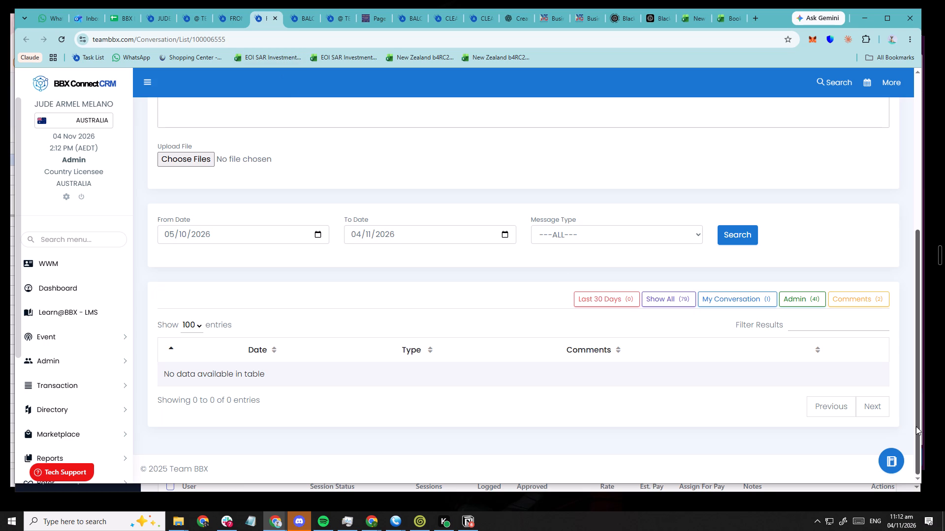
left_click(606, 295)
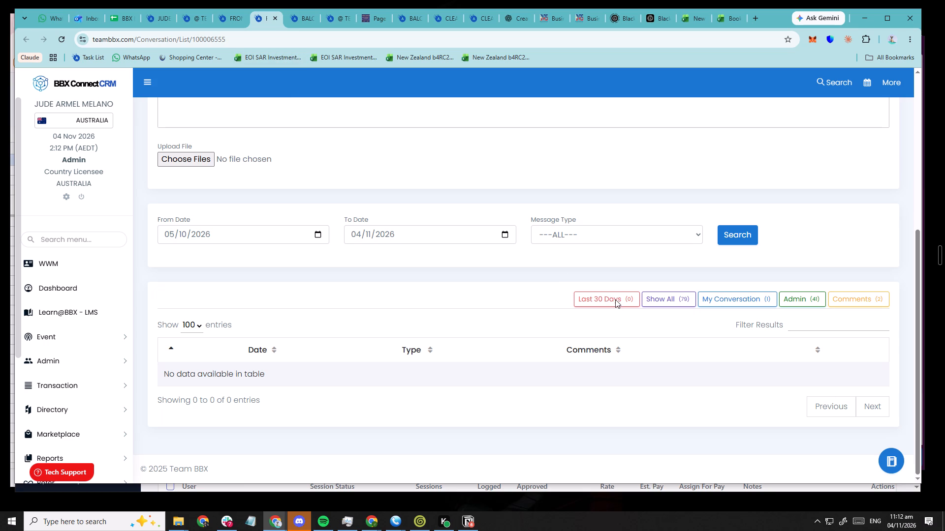
left_click(616, 300)
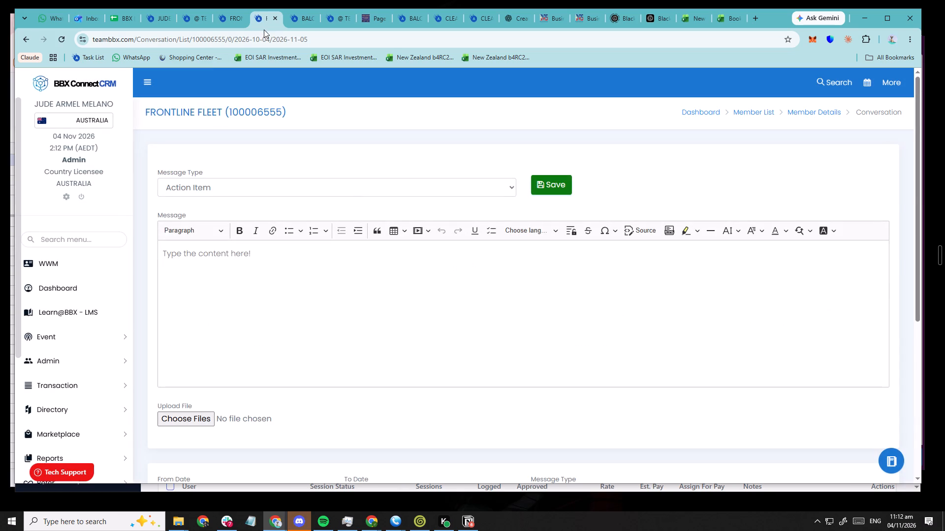
Change the start date in the conversation page's web address to 2026-01-04 and load the wider date range.
left_click(266, 45)
key("Right")
key("Left")
key("Left")
key("Left")
key("Left")
key("Left")
key("Left")
key("Left")
key("Left")
key("Left")
key("Left")
key("Left")
key("Left")
key("Left")
key("Left")
key("Left")
key("Left")
key("Left")
key("Left")
key("Left")
key("Left")
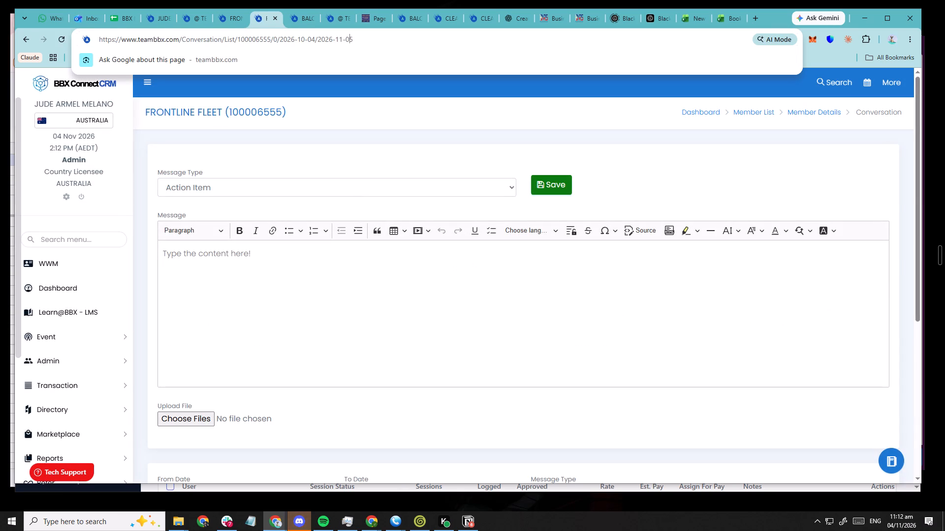
key("Right")
key("Right")
key("Right")
key("Right")
key("Right")
key("Right")
key("Right")
key("Right")
key("Right")
key("Right")
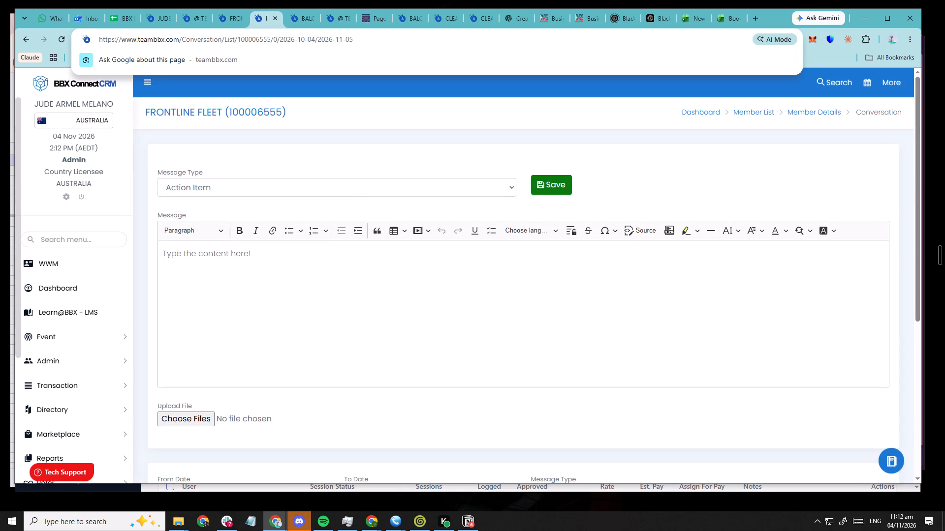
key("Right")
key("shift+Left")
key("shift+Left")
type("01")
key("Return")
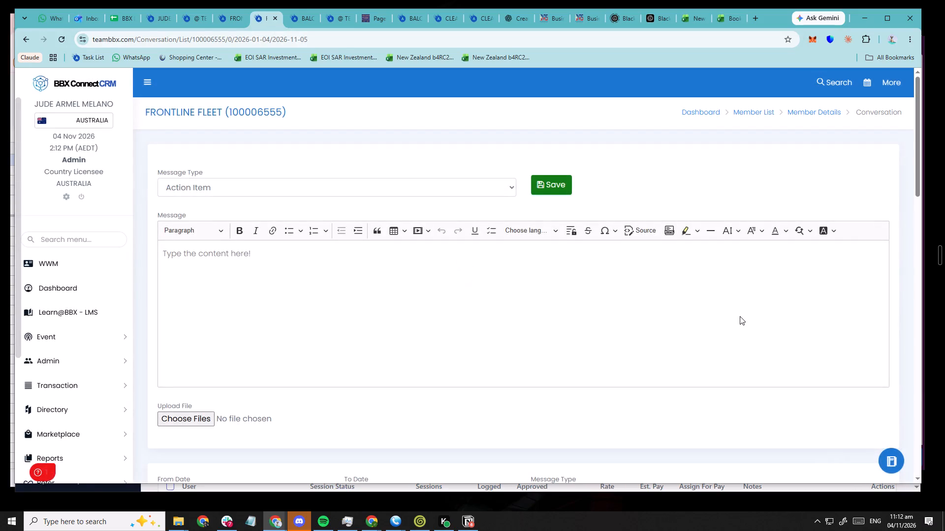
Read through FRONTLINE FLEET's logged emails and call attempts in the conversation history.
scroll(741, 318, "down", 6)
scroll(764, 383, "down", 4)
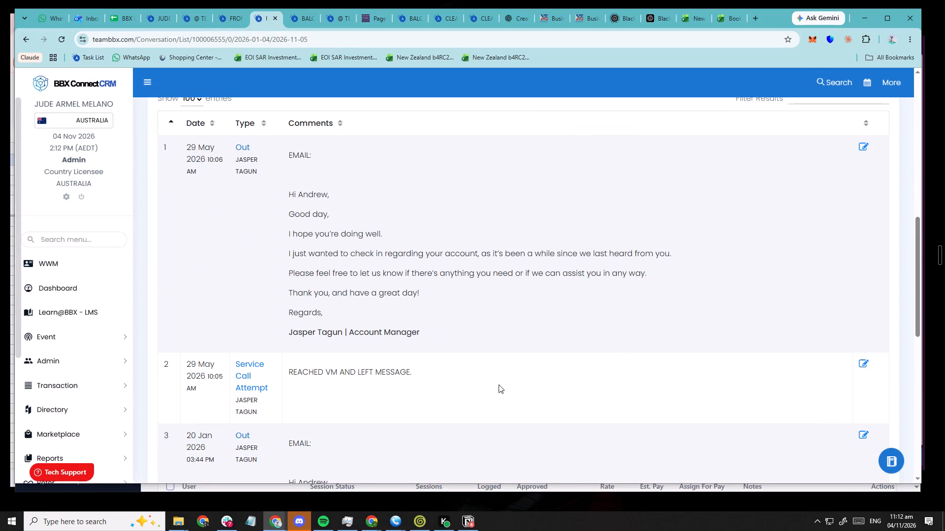
scroll(456, 338, "down", 3)
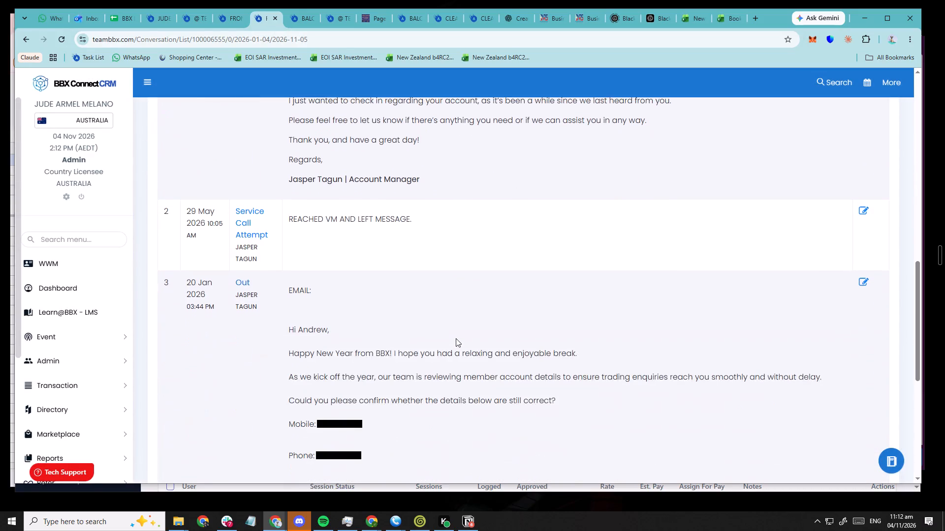
scroll(456, 338, "down", 10)
scroll(463, 337, "up", 6)
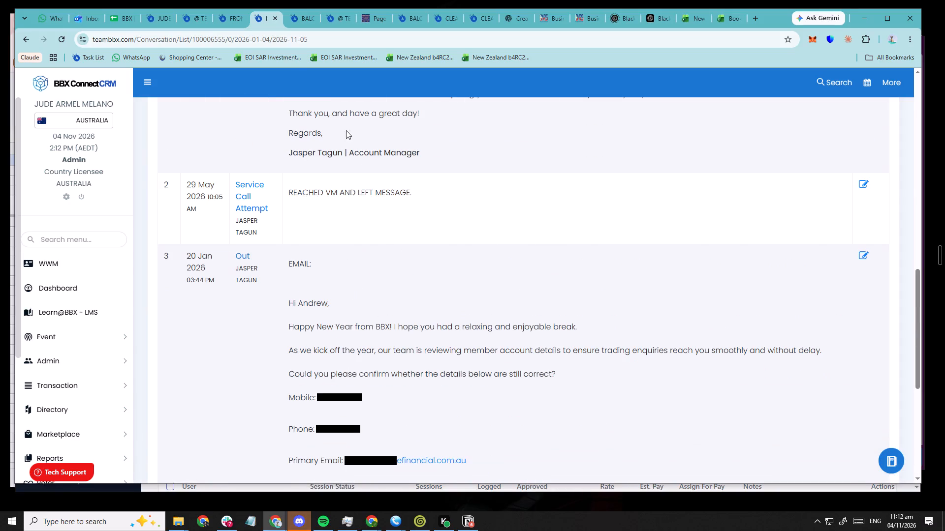
Open FRONTLINE FLEET's directory listing from its member page and review its description, contact details and change log.
left_click(232, 18)
scroll(734, 189, "down", 3)
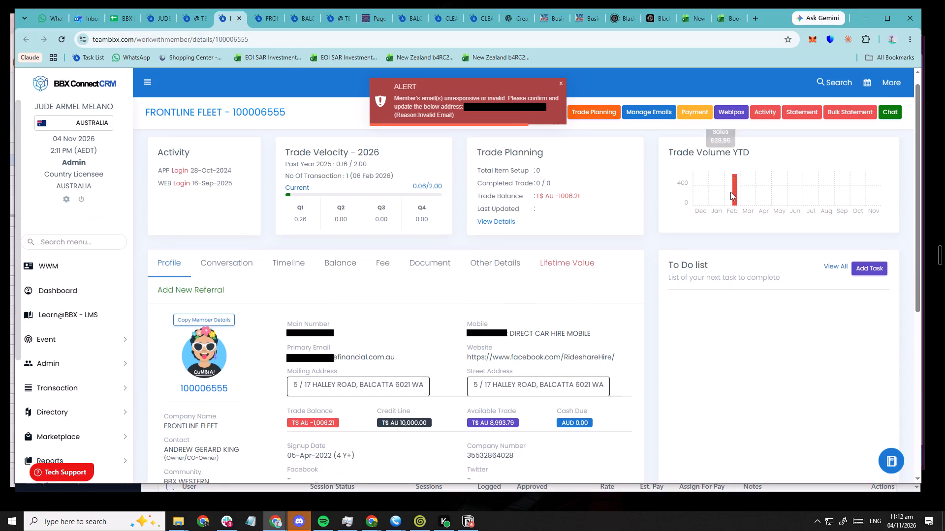
scroll(730, 192, "down", 1)
scroll(718, 231, "down", 3)
left_click(339, 367)
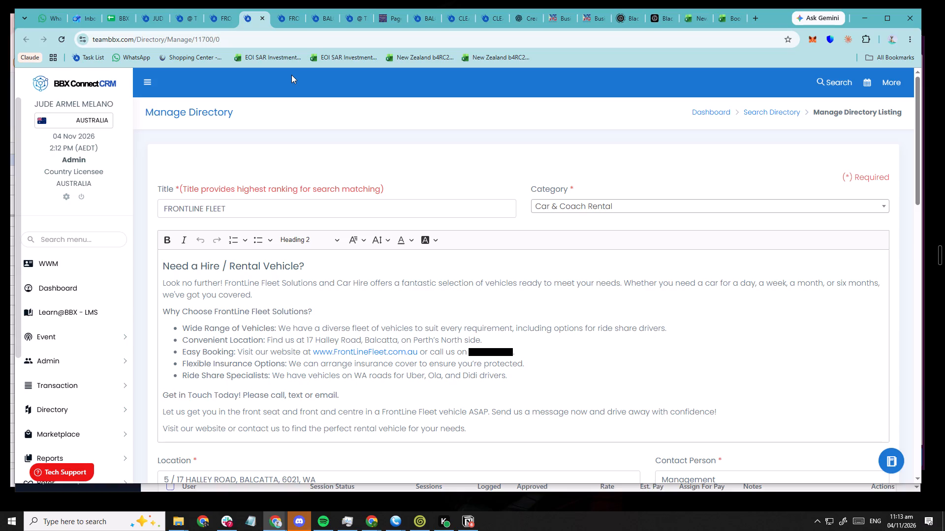
scroll(499, 335, "down", 6)
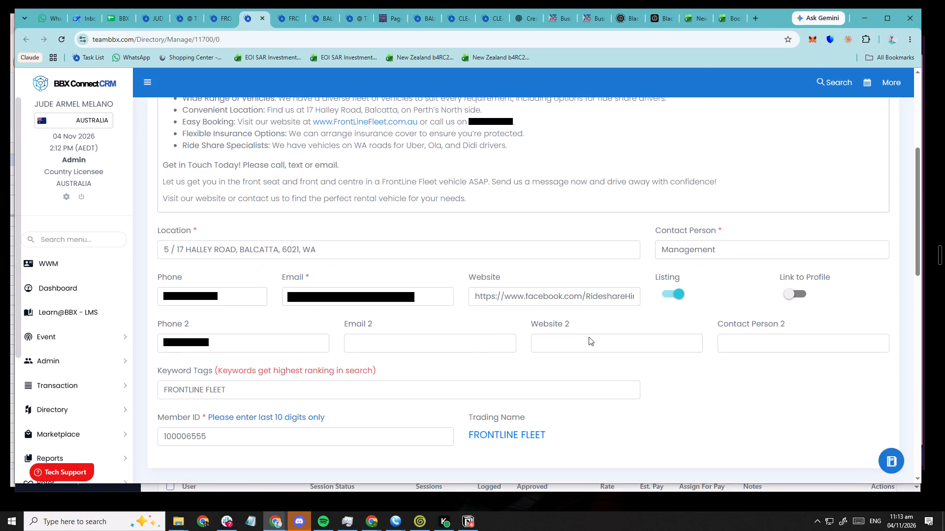
scroll(575, 341, "down", 7)
scroll(721, 372, "down", 5)
scroll(721, 372, "up", 9)
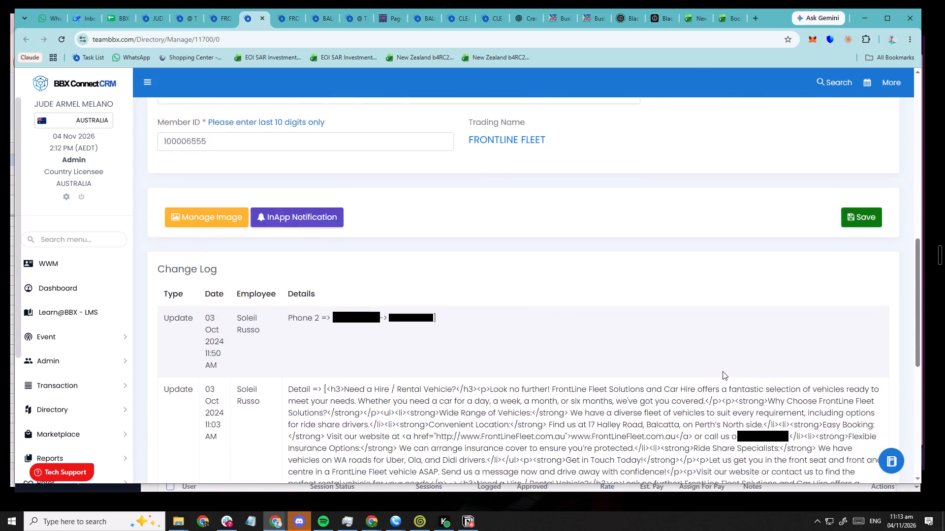
Recheck FRONTLINE FLEET's directory listing details against the entries in its conversation history.
scroll(723, 371, "up", 8)
scroll(219, 181, "up", 6)
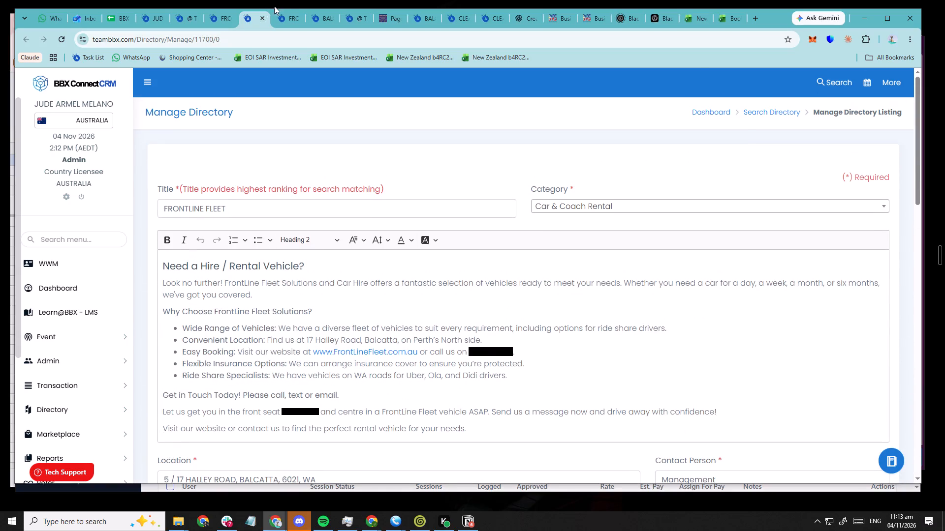
left_click(287, 20)
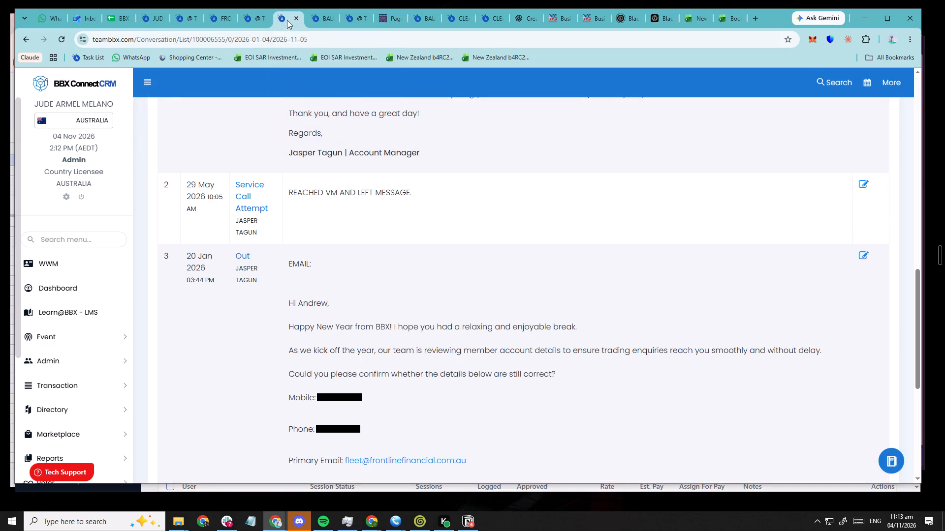
left_click(256, 23)
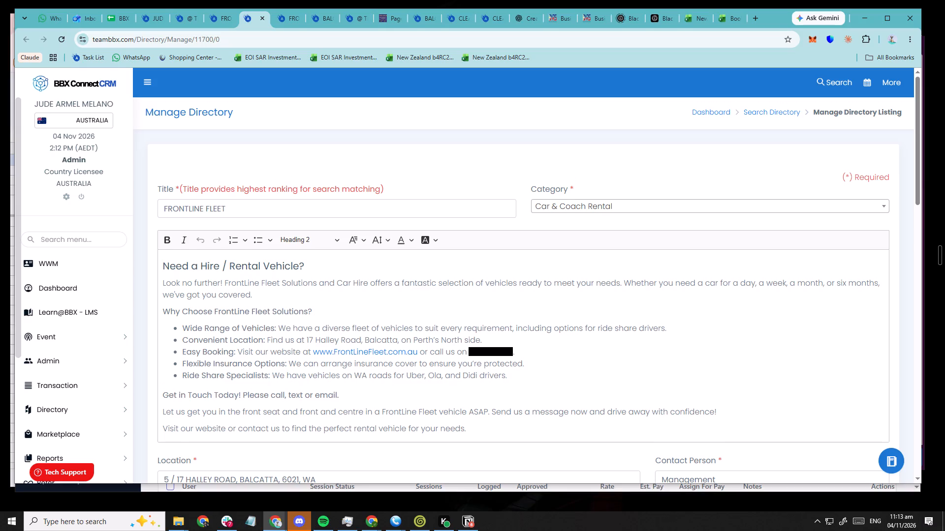
scroll(274, 373, "down", 5)
scroll(208, 187, "up", 1)
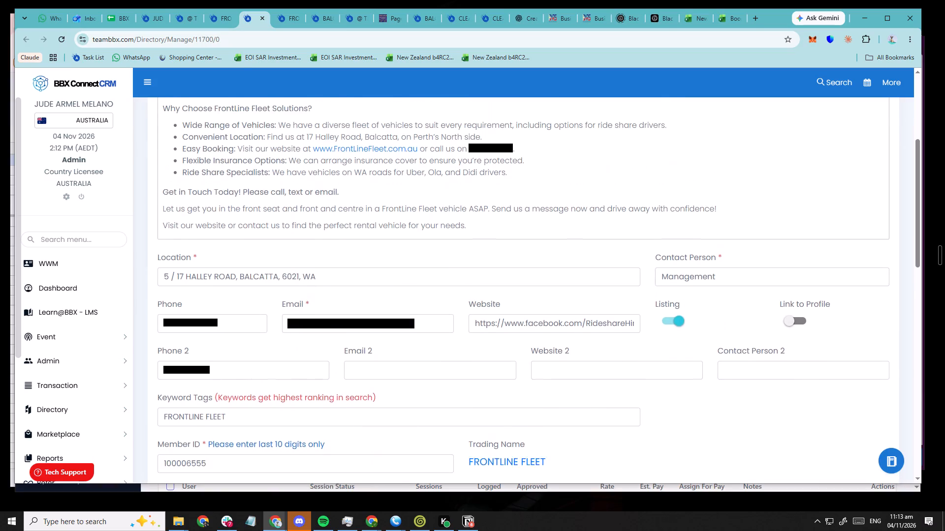
Select the mobile number labelled DIRECT CAR HIRE MOBILE on FRONTLINE FLEET's member profile.
left_click(216, 14)
scroll(644, 210, "up", 5)
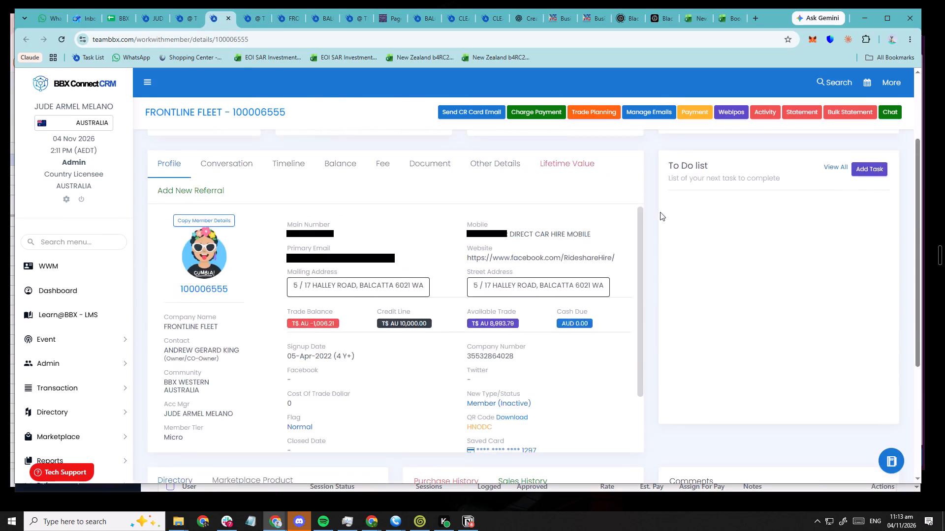
scroll(660, 212, "up", 2)
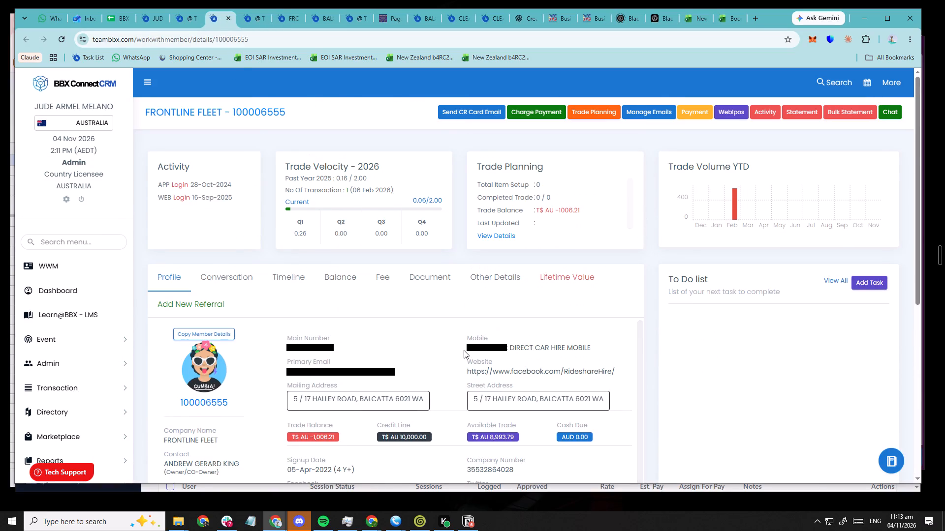
left_click_drag(464, 350, 501, 353)
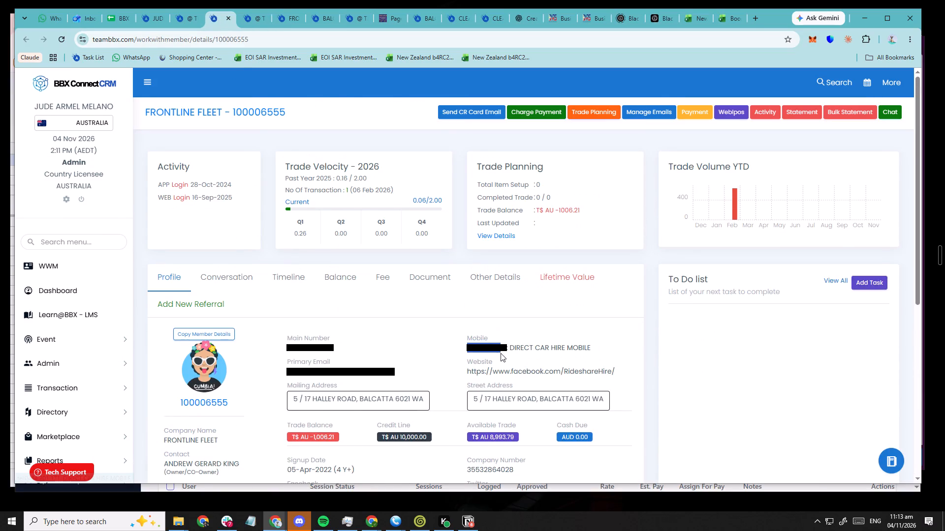
left_click_drag(501, 353, 504, 353)
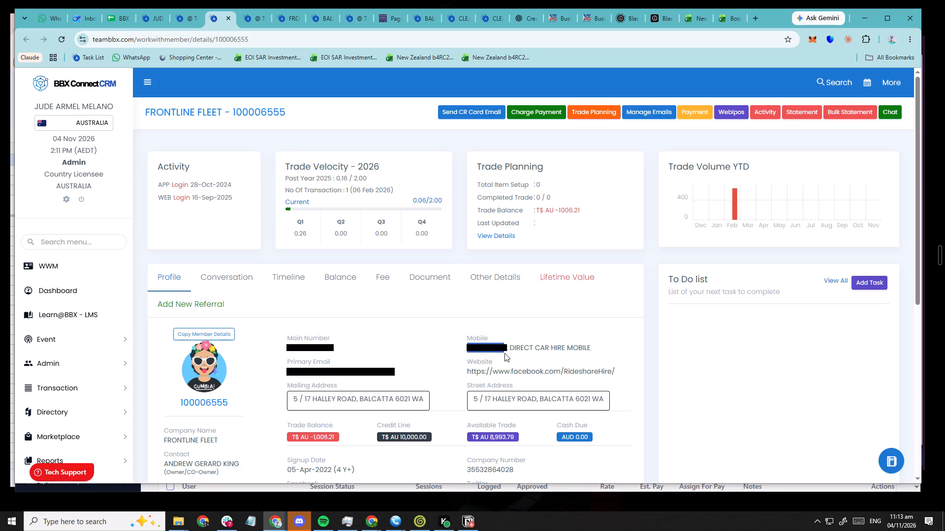
left_click_drag(504, 353, 506, 353)
scroll(675, 244, "down", 4)
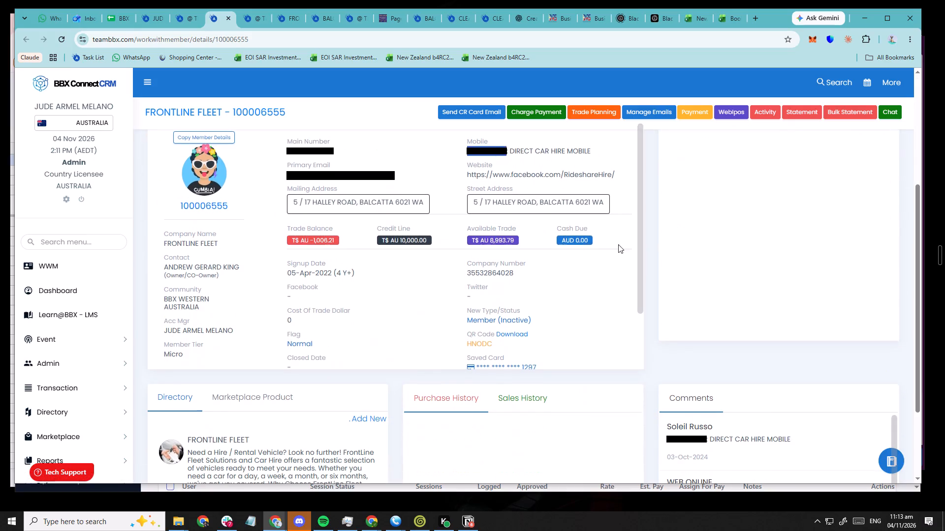
Examine FRONTLINE FLEET's directory listing again and read the 2026 emails and call attempts in its conversation history.
left_click(252, 21)
scroll(493, 272, "up", 4)
scroll(495, 272, "down", 2)
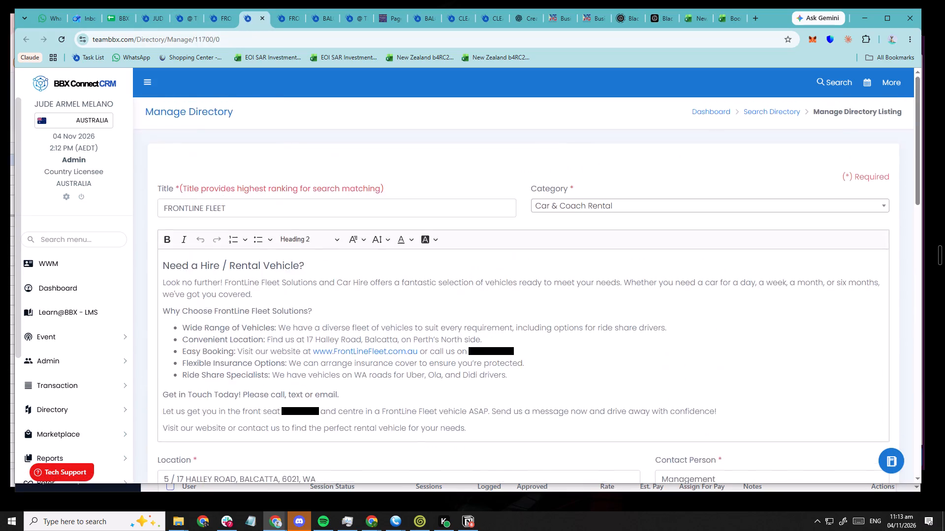
scroll(495, 273, "down", 8)
left_click(283, 9)
left_click(291, 27)
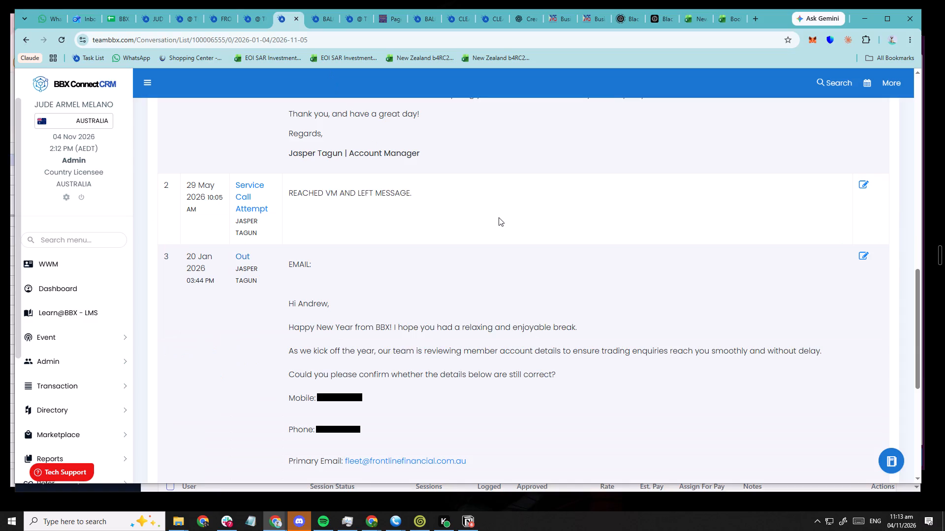
scroll(501, 219, "up", 6)
scroll(504, 218, "down", 2)
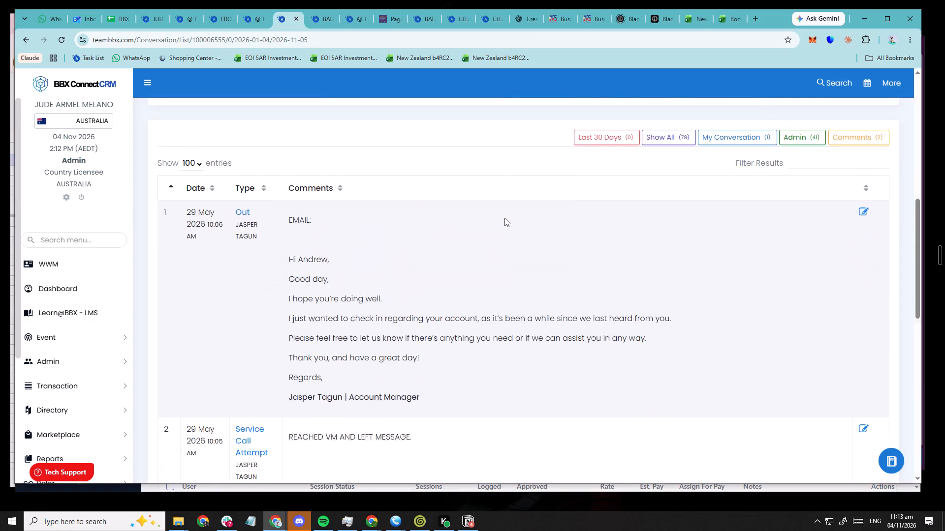
scroll(504, 218, "down", 10)
scroll(506, 222, "up", 5)
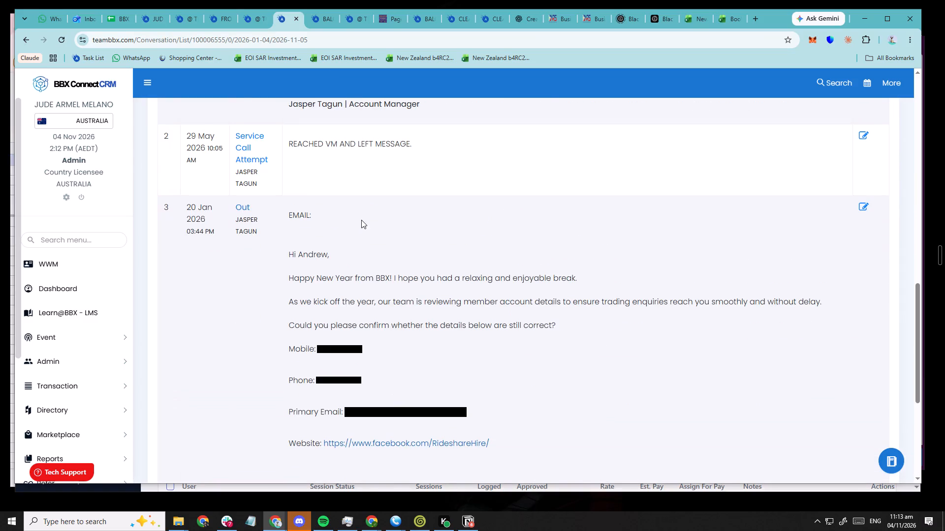
Copy the selected mobile number from FRONTLINE FLEET's profile and call it in MicroSIP.
left_click(223, 21)
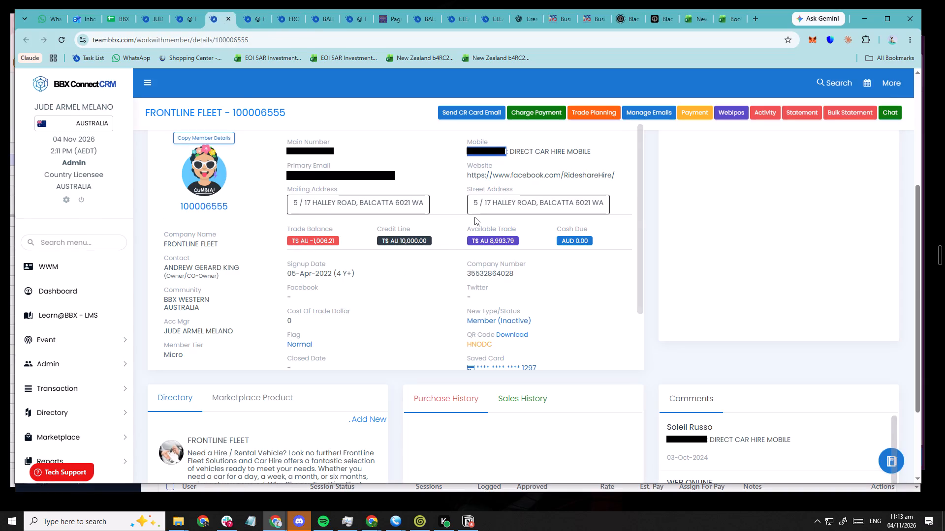
key("ctrl+c")
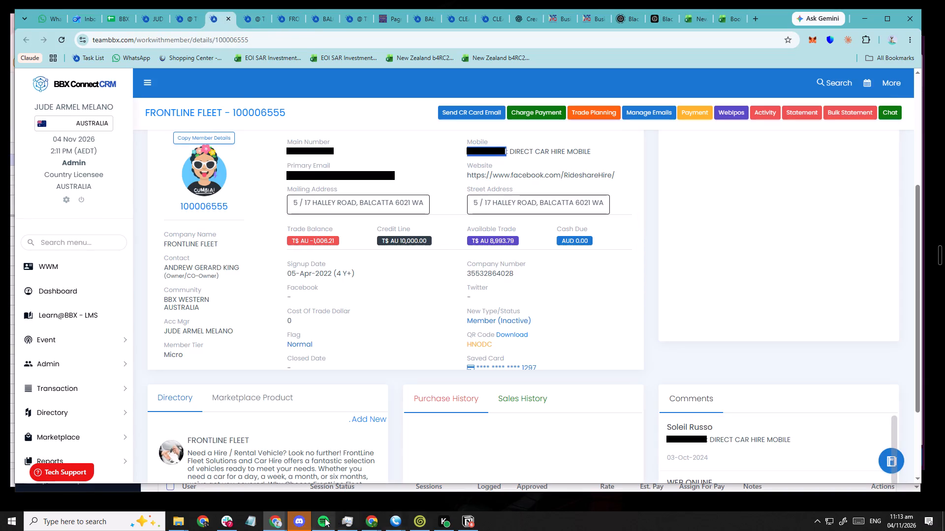
left_click(400, 519)
left_click(349, 473)
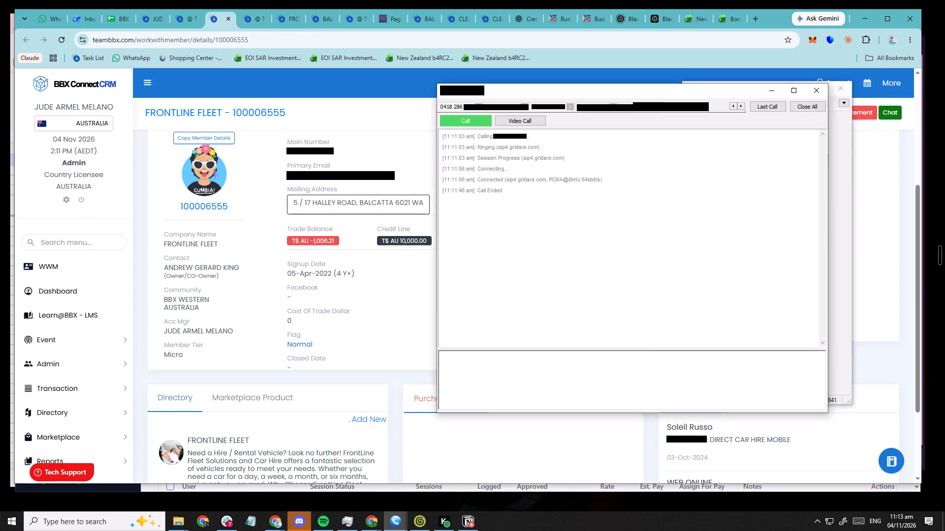
left_click(849, 183)
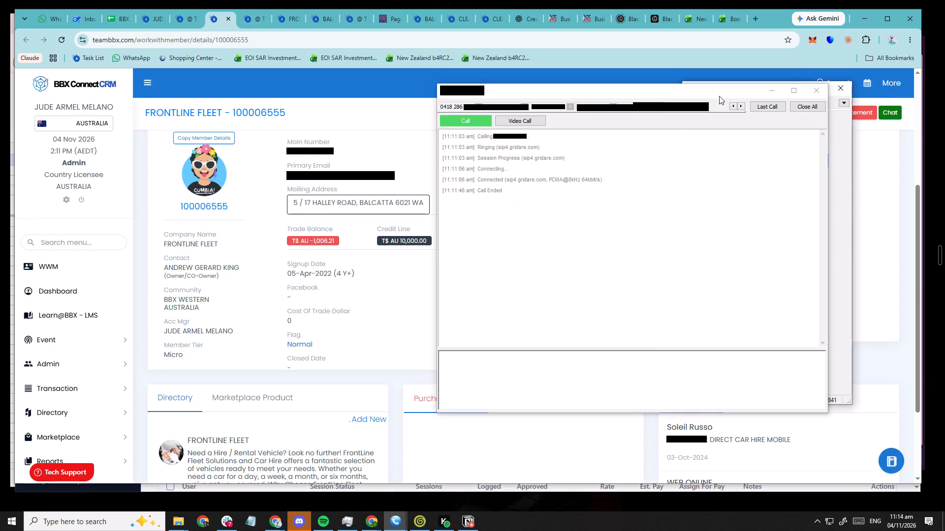
left_click_drag(719, 95, 559, 104)
left_click(734, 153)
key("ctrl+v")
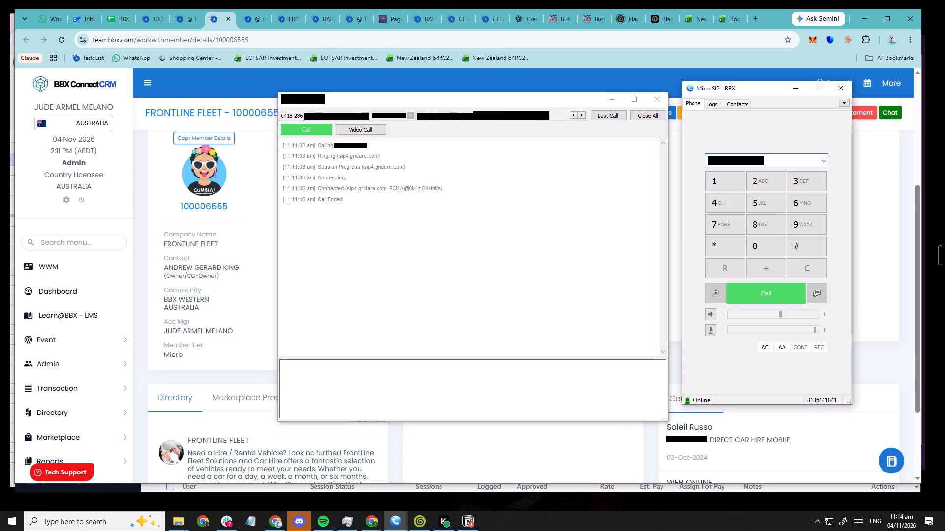
left_click(766, 285)
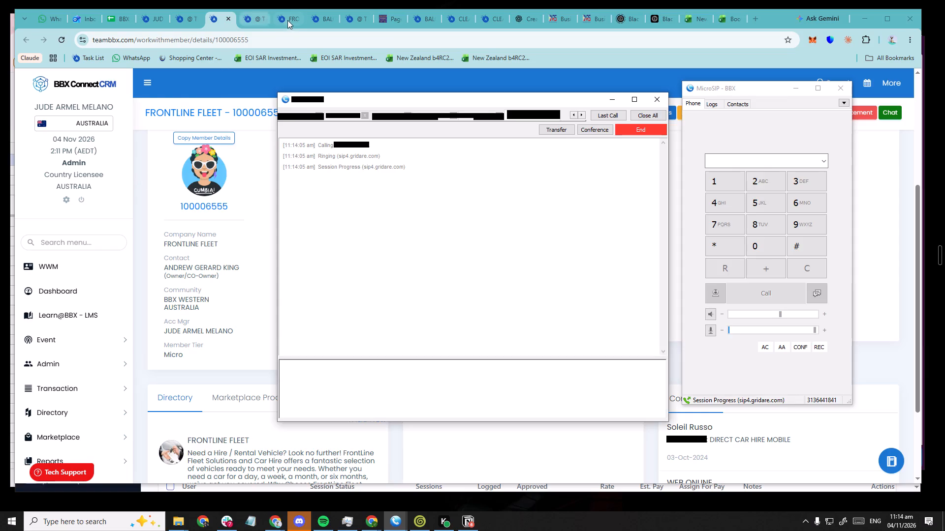
During the call, compare the member profiles of FRONTLINE FLEET and BALCATTA TRUCK AND AUTO.
left_click(326, 20)
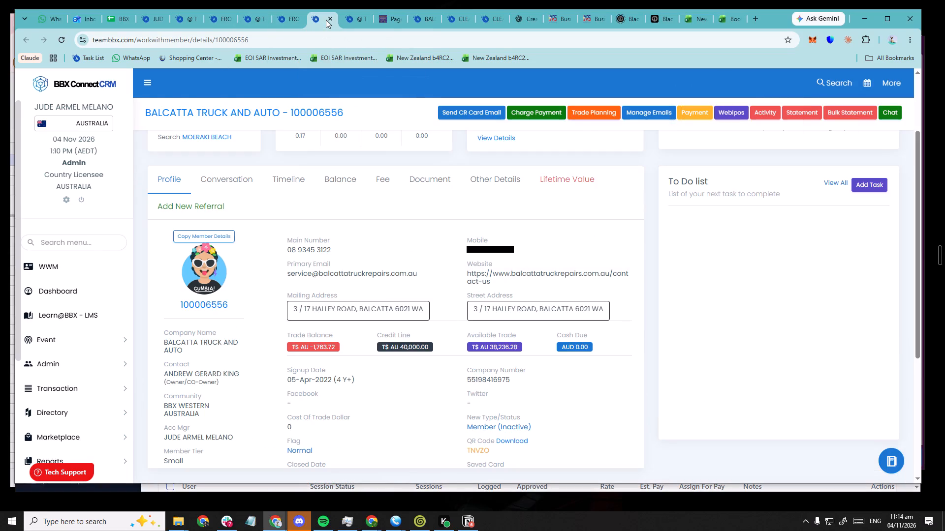
left_click(219, 21)
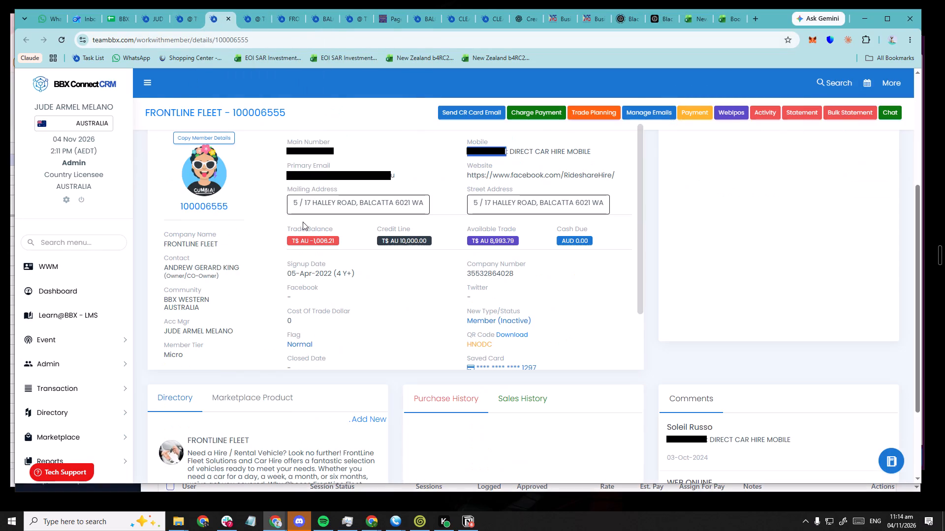
scroll(650, 261, "up", 3)
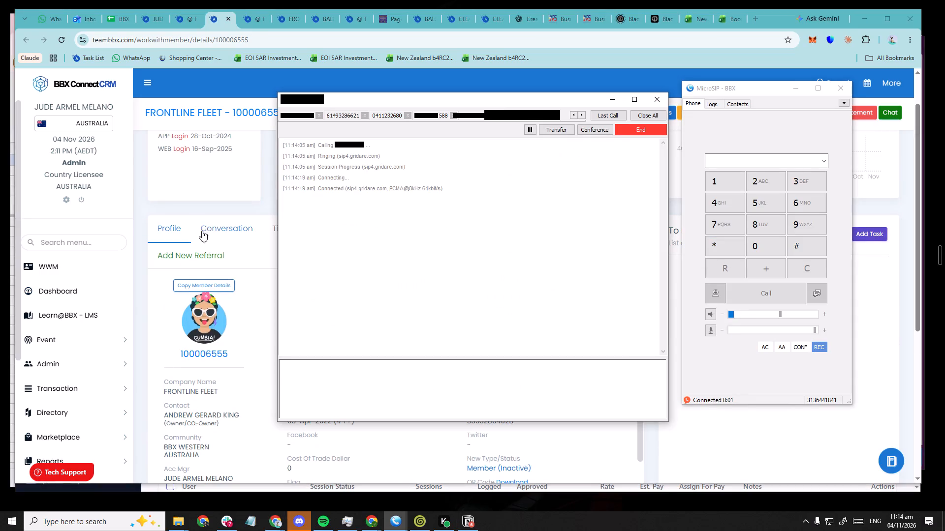
left_click(184, 206)
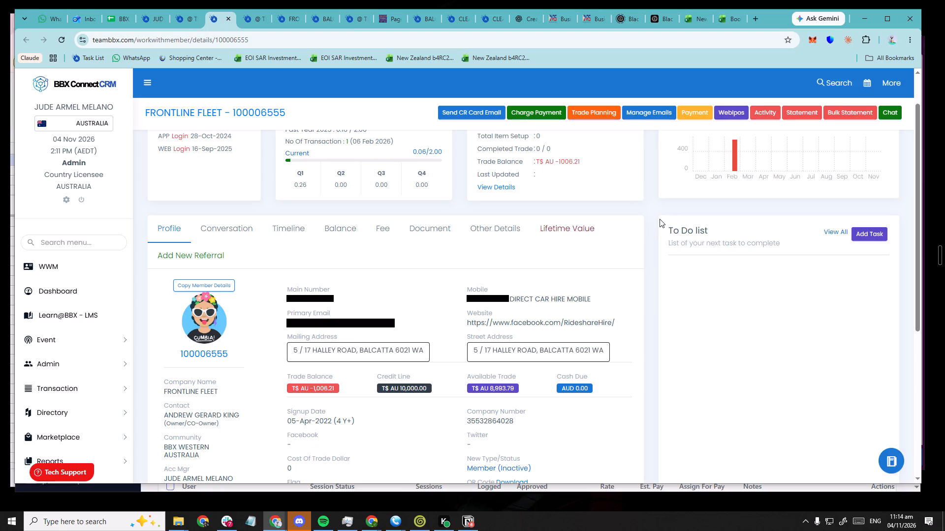
left_click(315, 22)
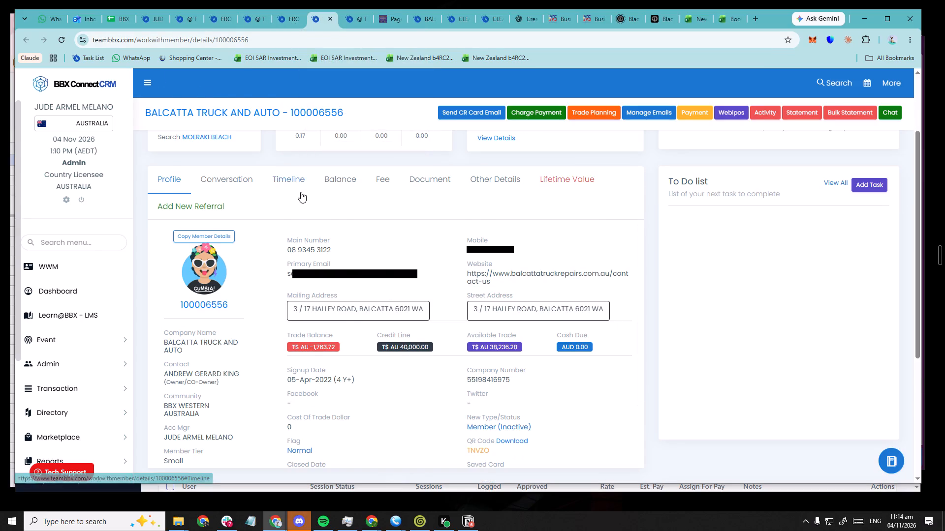
left_click(214, 16)
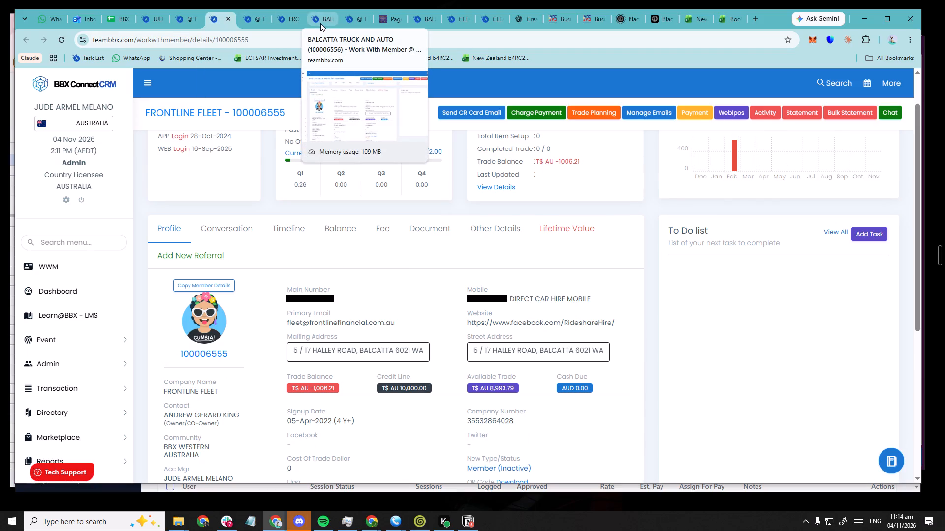
left_click(320, 23)
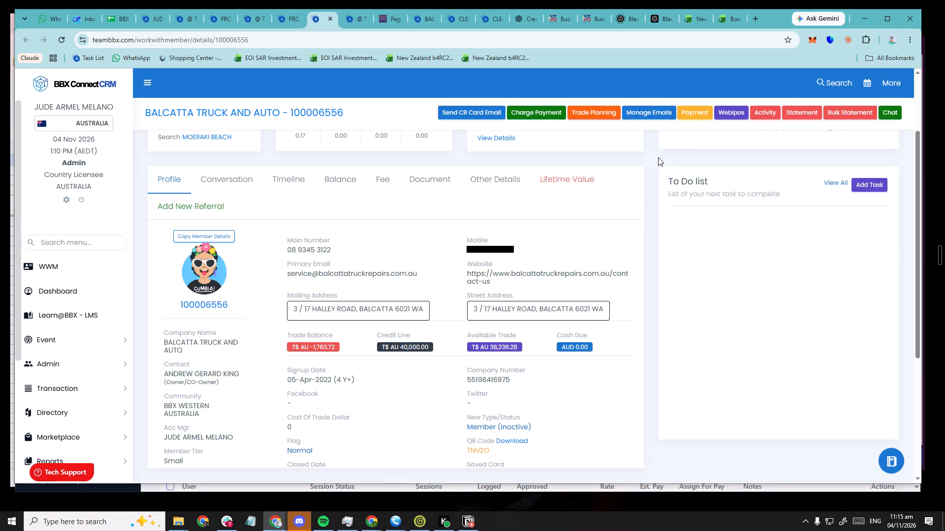
left_click(223, 19)
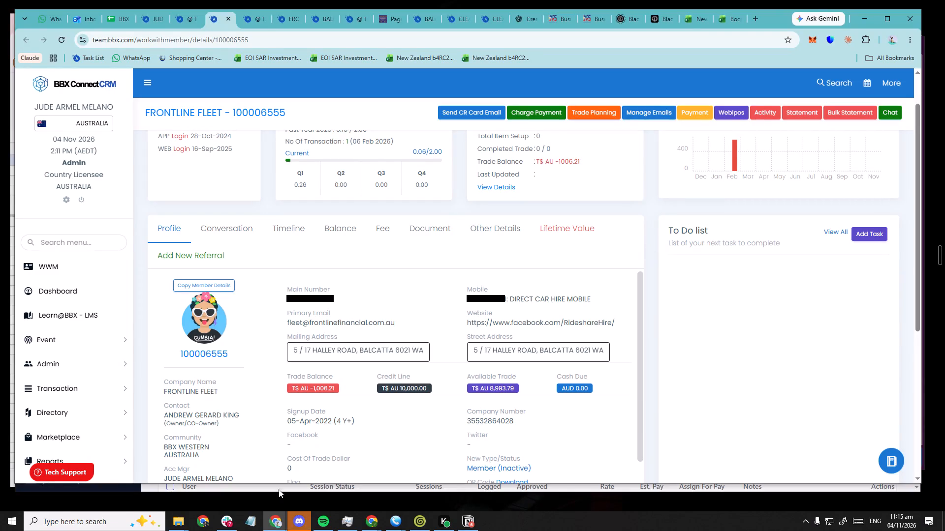
Switch to MicroSIP and end the call to FRONTLINE FLEET.
left_click(390, 513)
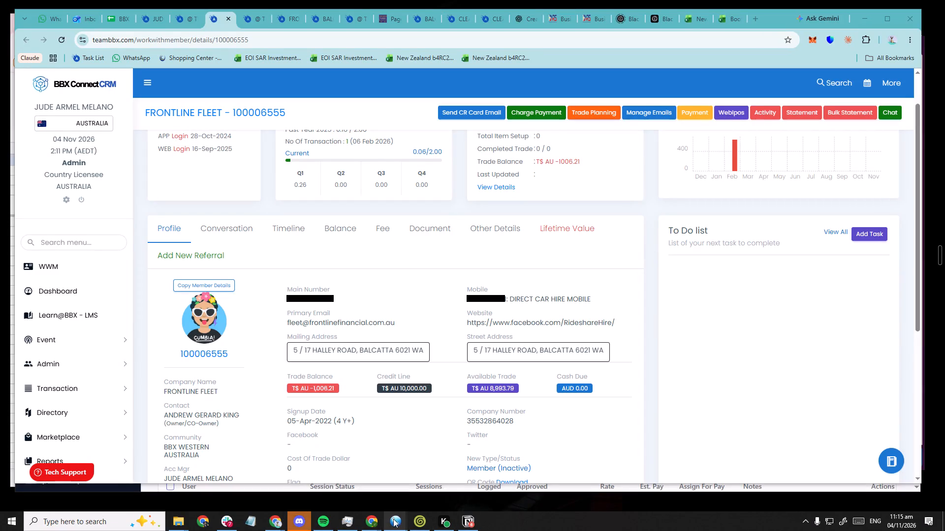
left_click(393, 519)
left_click(398, 480)
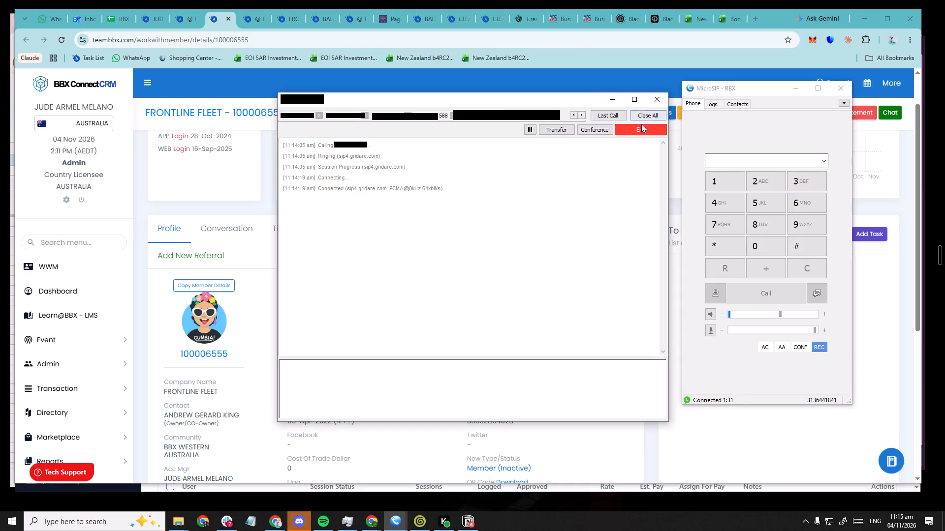
left_click(643, 132)
Return to the browser and view the activity and trade summary on BALCATTA TRUCK AND AUTO's member profile.
left_click(216, 205)
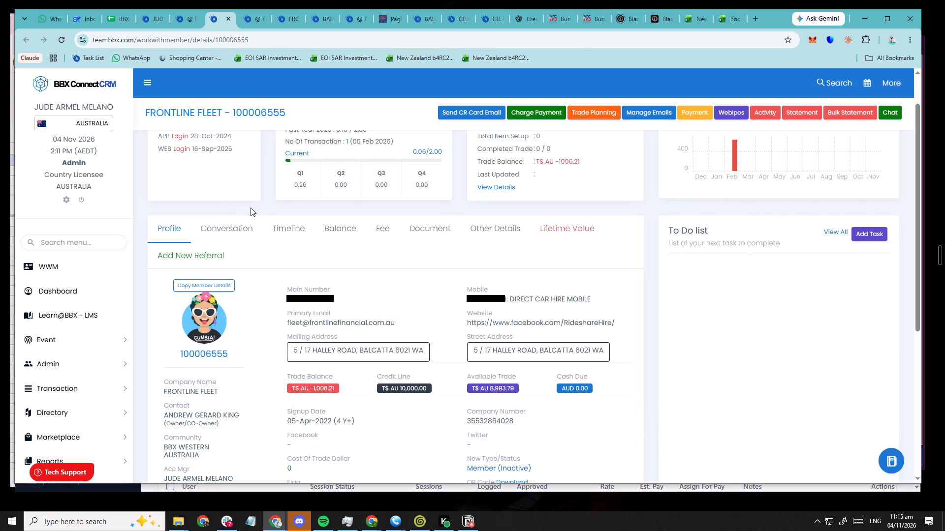
left_click(290, 21)
left_click(319, 21)
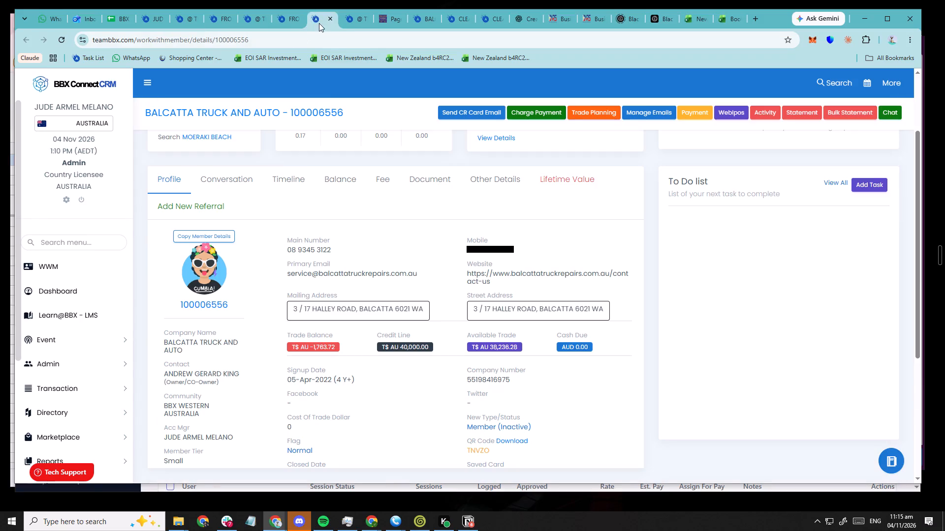
scroll(316, 168, "up", 8)
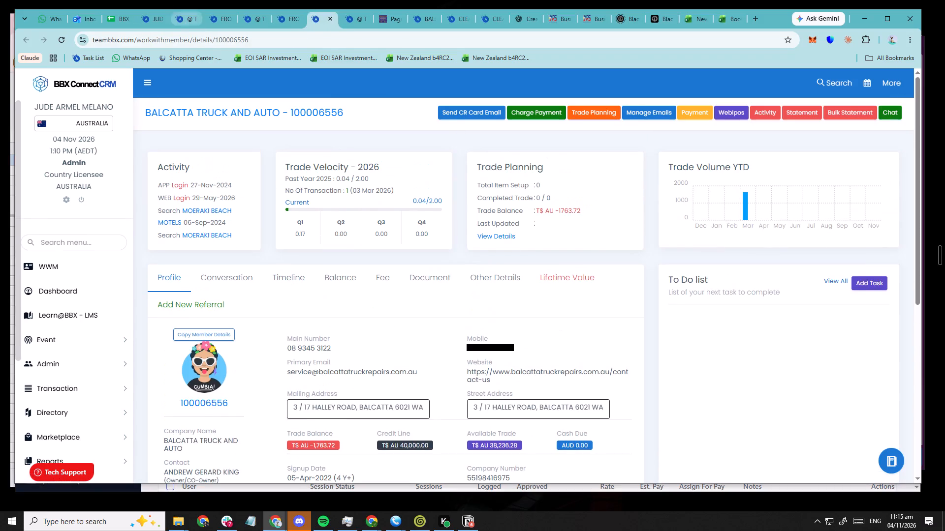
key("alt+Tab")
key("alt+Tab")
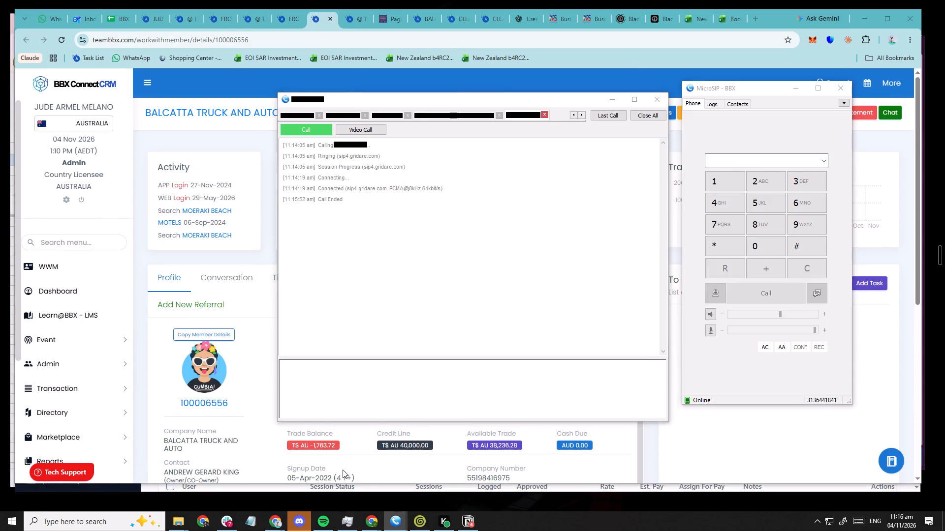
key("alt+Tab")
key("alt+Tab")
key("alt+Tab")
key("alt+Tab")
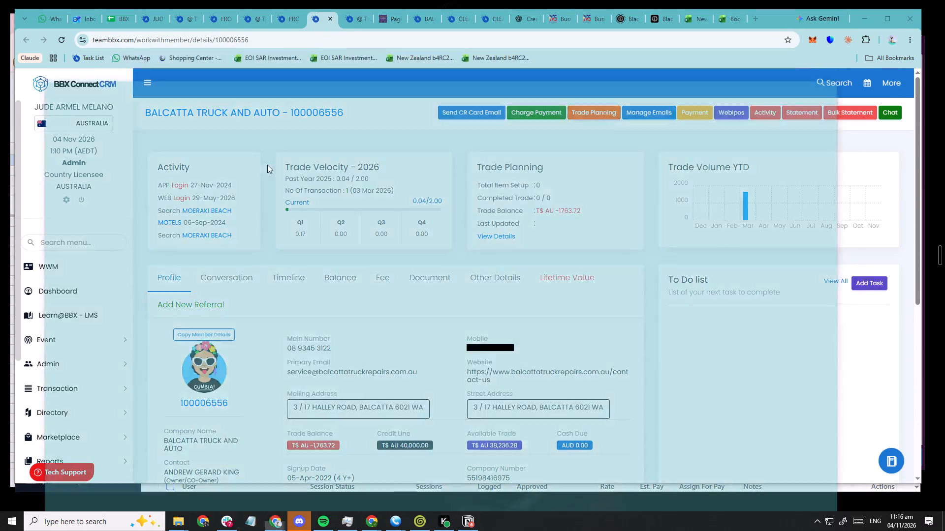
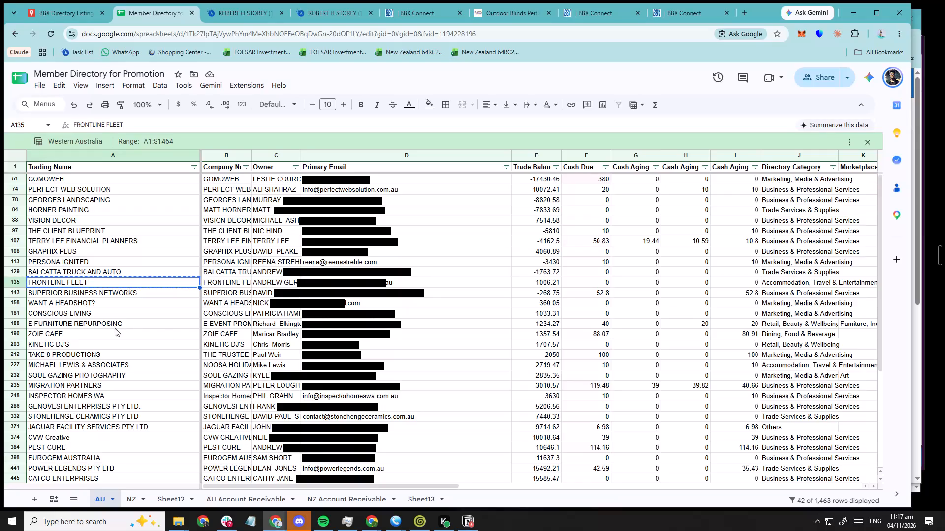
Copy the trading name SUPERIOR BUSINESS NETWORKS from the Western Australia sheet and filter the CRM's Priority Contact results by it.
left_click(147, 296)
key("ctrl+c")
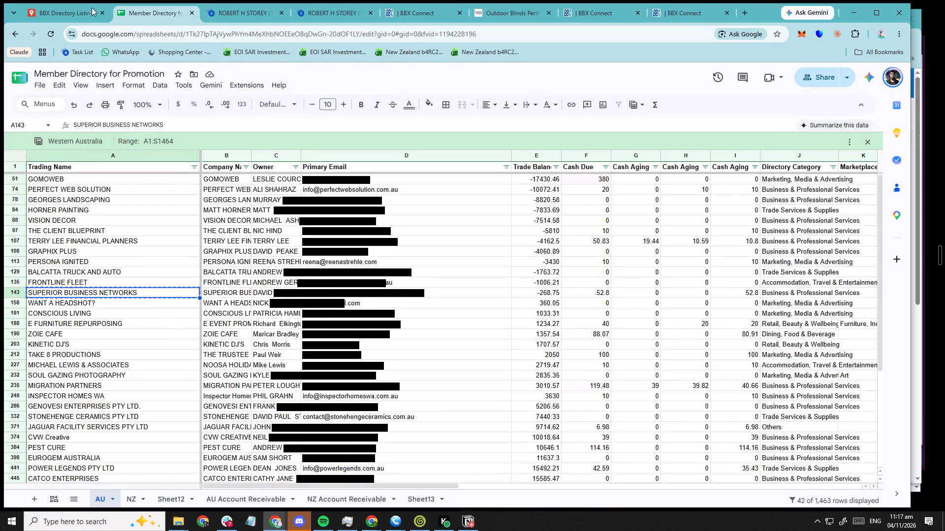
key("alt+Tab")
scroll(349, 186, "up", 3)
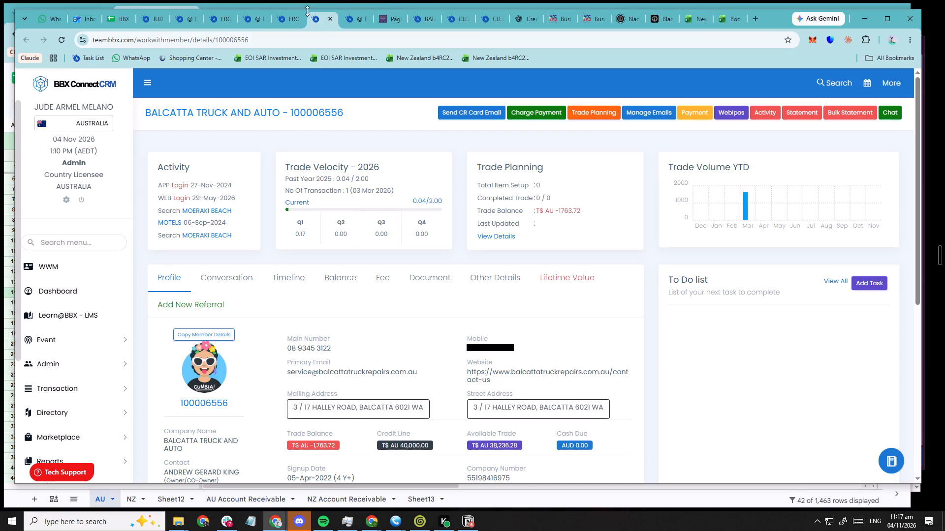
left_click(220, 18)
left_click(191, 21)
left_click(842, 234)
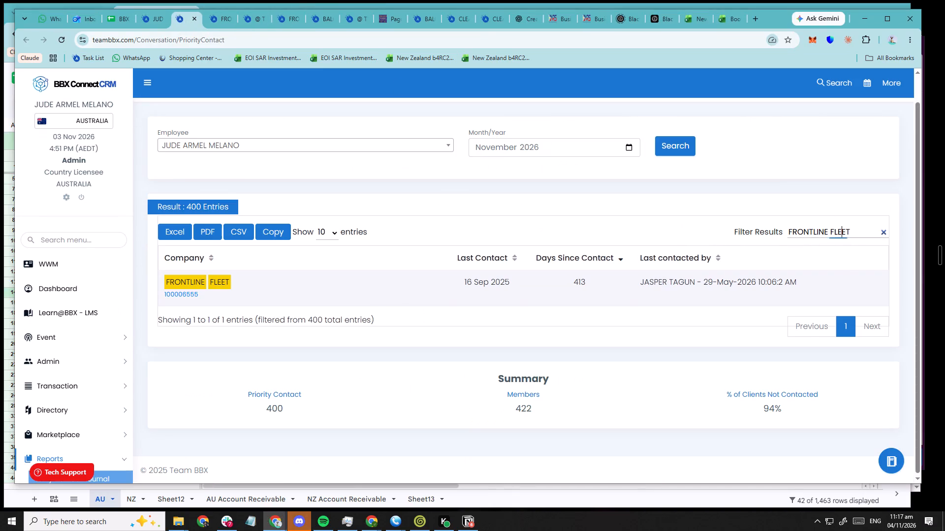
key("ctrl+a")
key("ctrl+v")
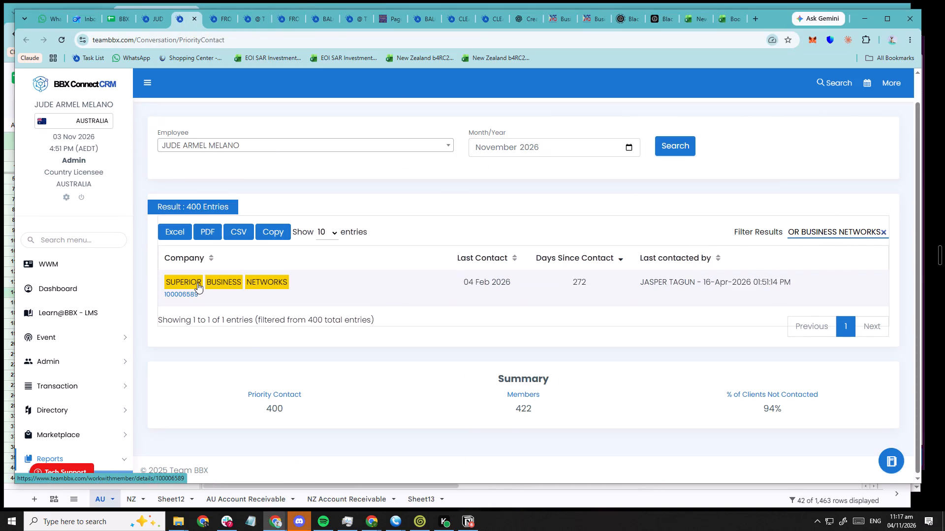
Open SUPERIOR BUSINESS NETWORKS's member profile, review its details and directory listing, and bring up its conversation page.
left_click(197, 283, "ctrl")
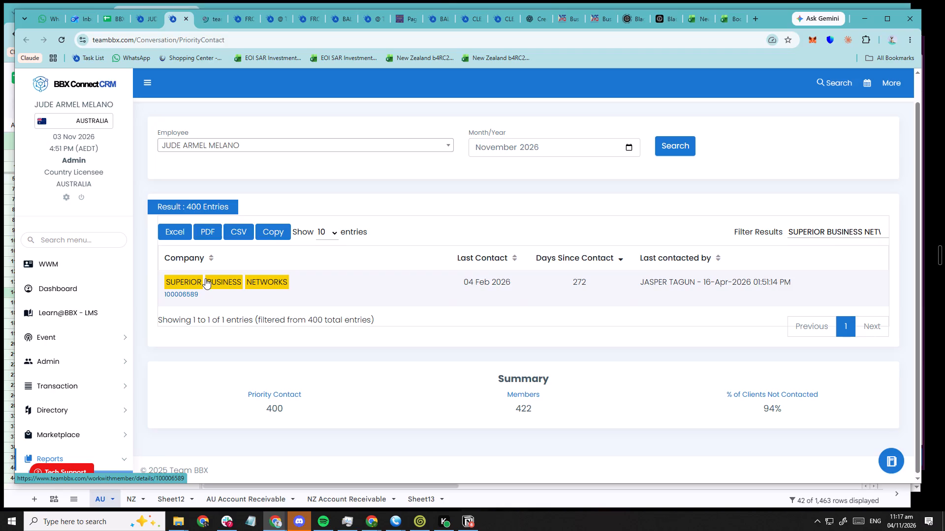
left_click(214, 17)
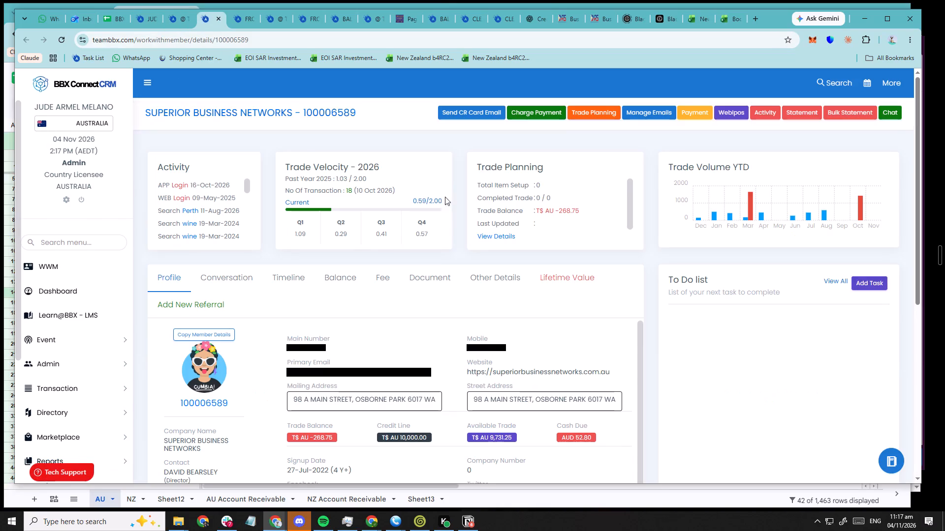
scroll(659, 269, "down", 7)
scroll(332, 378, "down", 6)
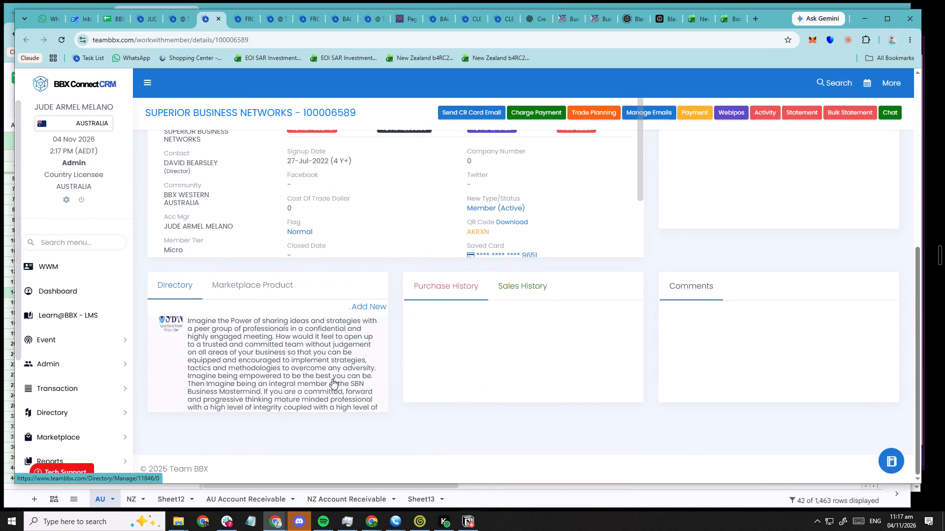
scroll(334, 379, "up", 11)
scroll(712, 282, "up", 9)
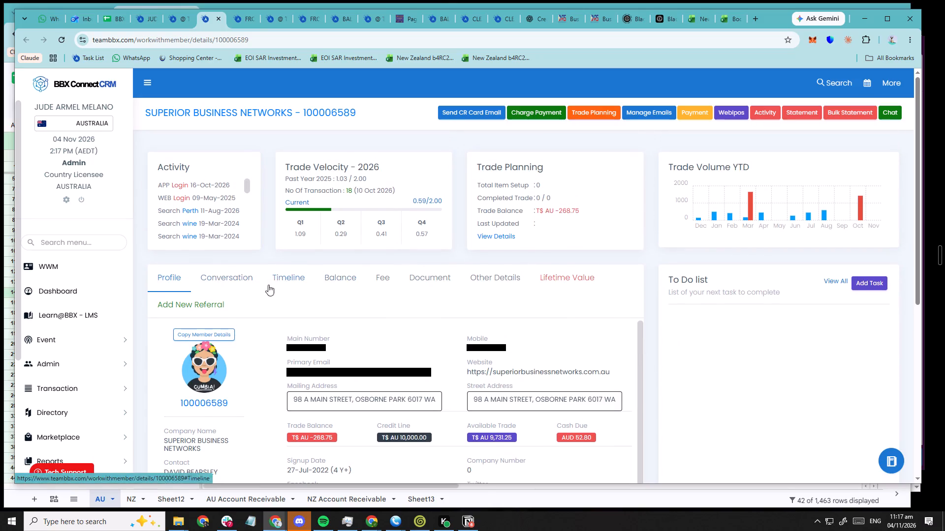
left_click(244, 280)
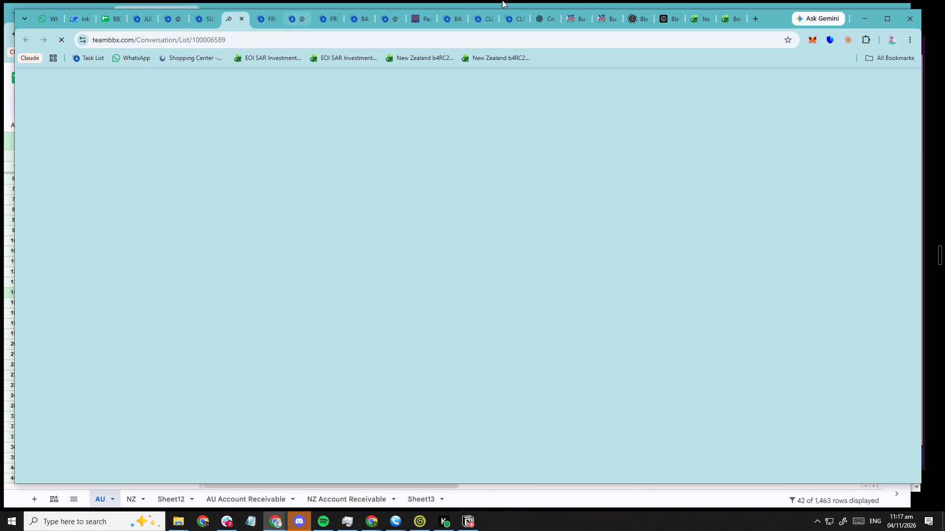
Return to the Member Directory for Promotion spreadsheet and switch its filter view to South Australia.
key("alt+Tab")
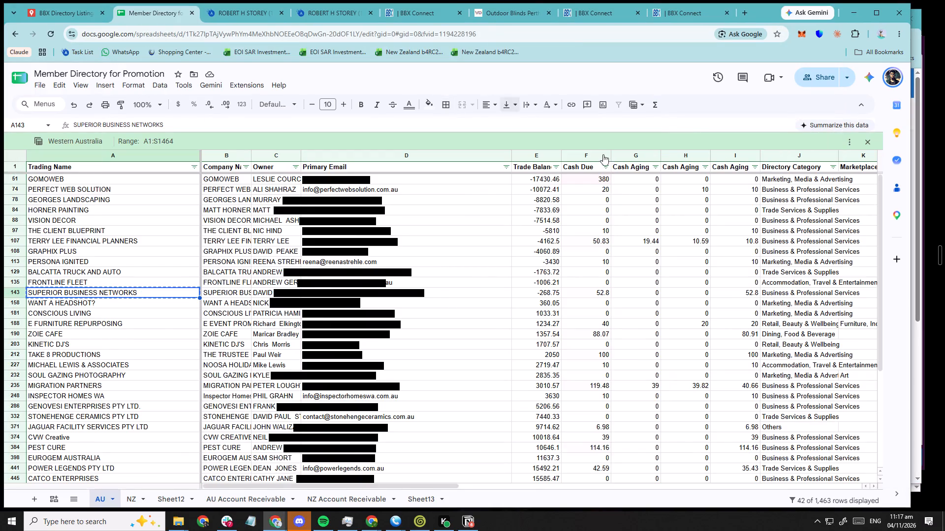
left_click(640, 111)
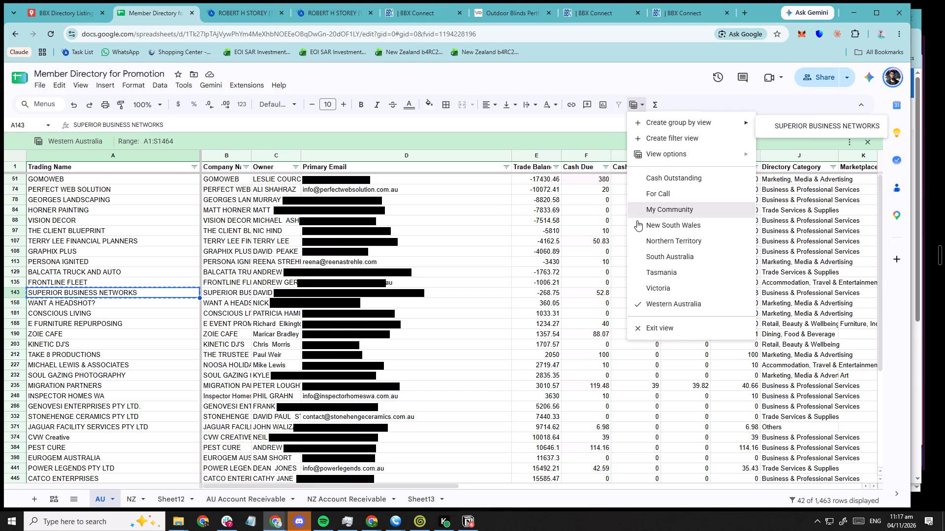
left_click(705, 258)
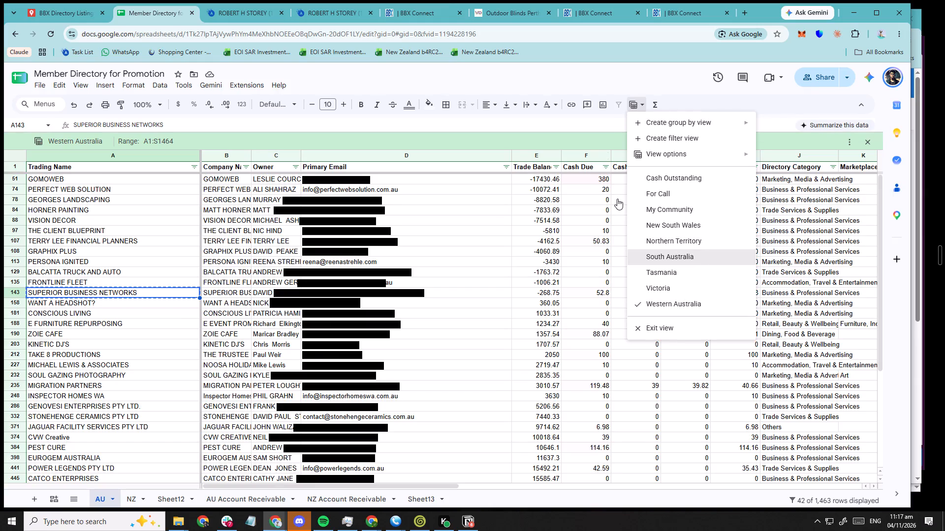
scroll(554, 266, "up", 15)
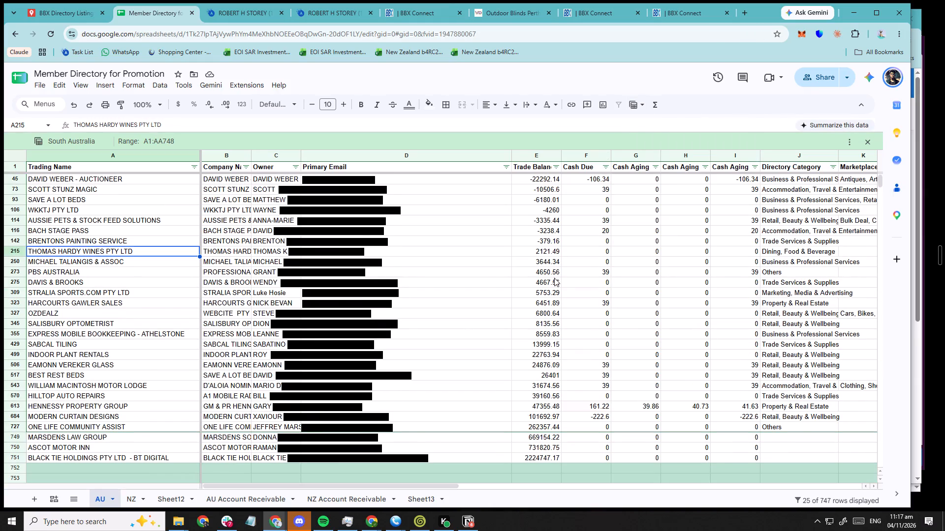
Copy the auctioneer's trading name from row 45 and filter the CRM's Priority Contact results by it.
left_click(150, 182)
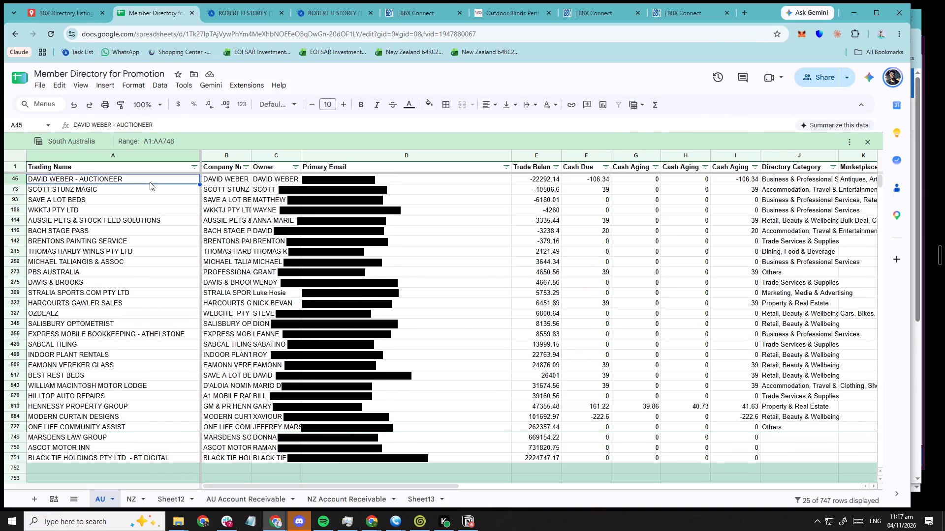
key("ctrl+c")
key("alt+Tab")
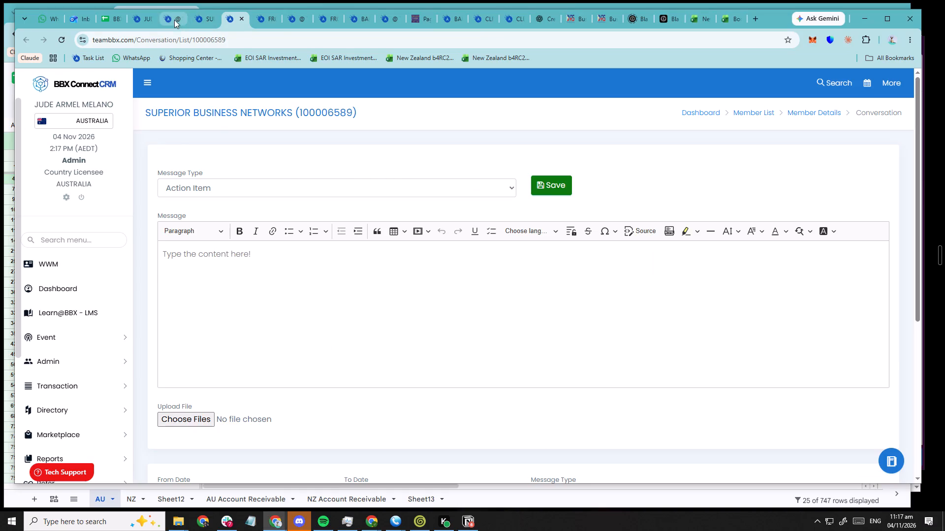
left_click(168, 21)
left_click(833, 231)
key("ctrl+a")
key("ctrl+v")
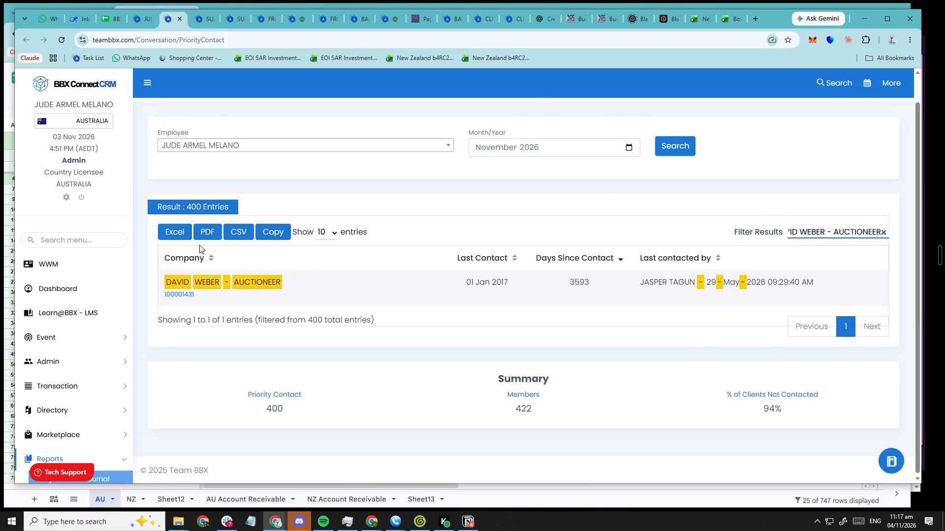
Go back to SUPERIOR BUSINESS NETWORKS's conversation page and limit the conversation list to the last 30 days.
left_click(205, 22)
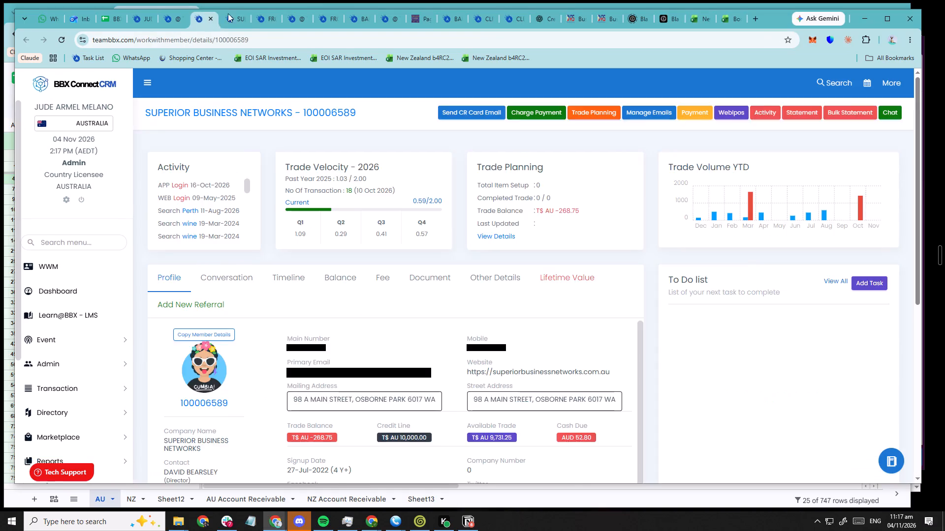
left_click(231, 13)
scroll(466, 311, "down", 4)
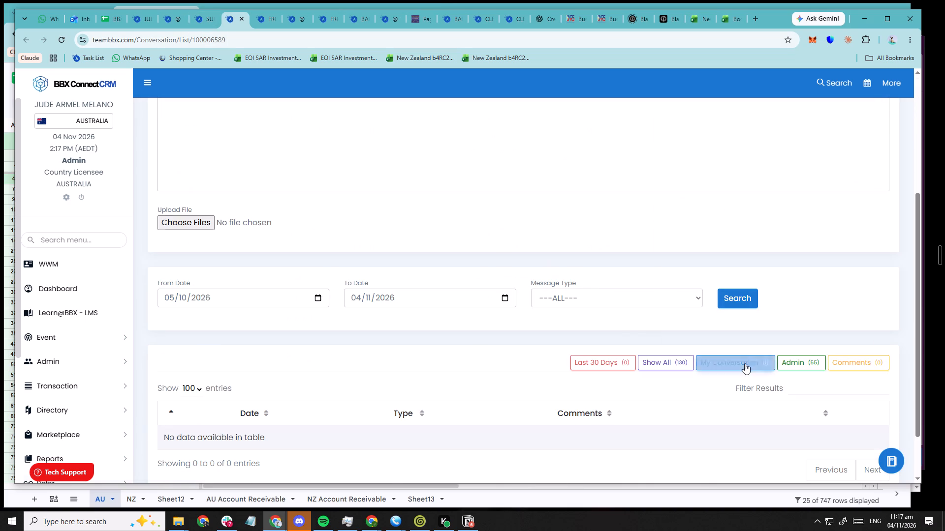
left_click(610, 360)
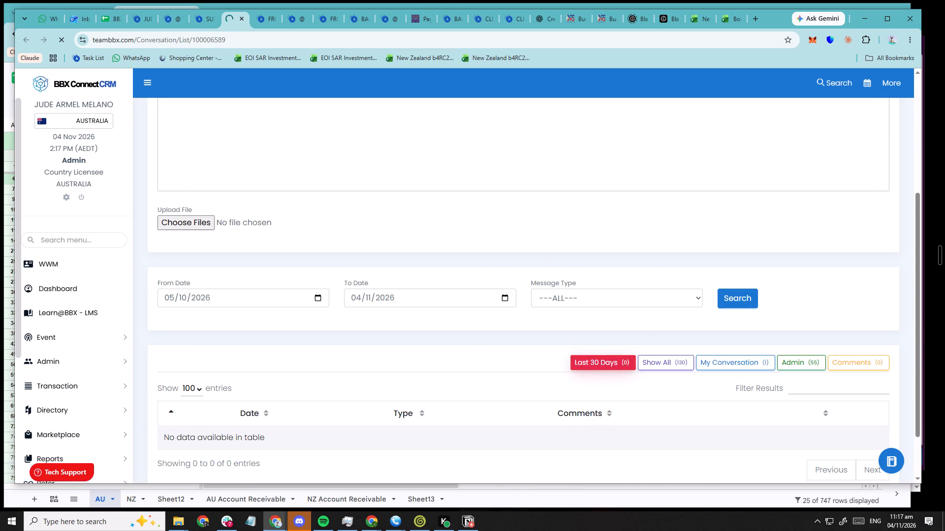
Change the start date in the conversation page's address to 2026-01-04, reload it, and view the listed conversations.
left_click(256, 39)
key("Left")
key("Right")
key("Left")
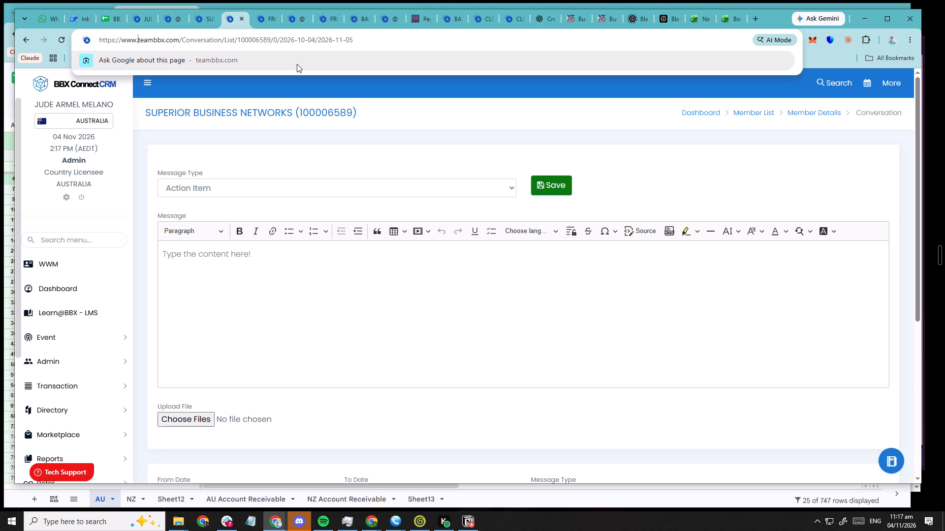
key("Right")
key("End")
key("Left")
key("ctrl+Left")
key("ctrl+Left")
key("ctrl+Left")
key("ctrl+Left")
key("ctrl+Left")
key("shift+Right")
key("shift+Right")
type("01")
key("Return")
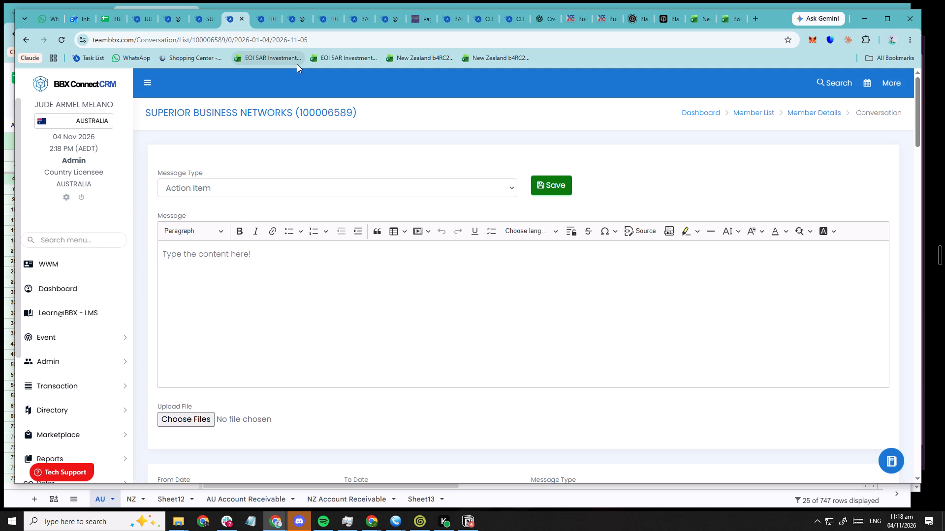
scroll(385, 318, "down", 5)
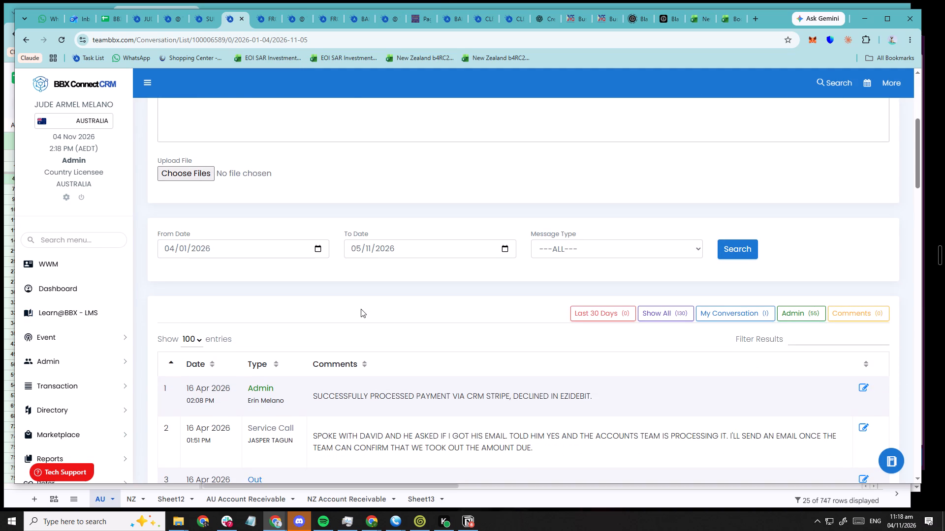
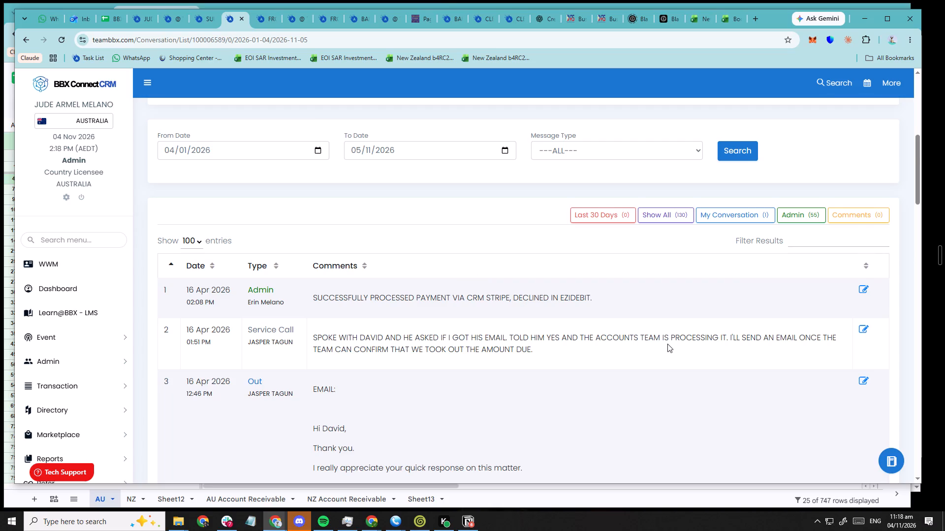
Read through the April 2026 call and email entries in SUPERIOR BUSINESS NETWORKS's conversation list.
scroll(663, 346, "down", 10)
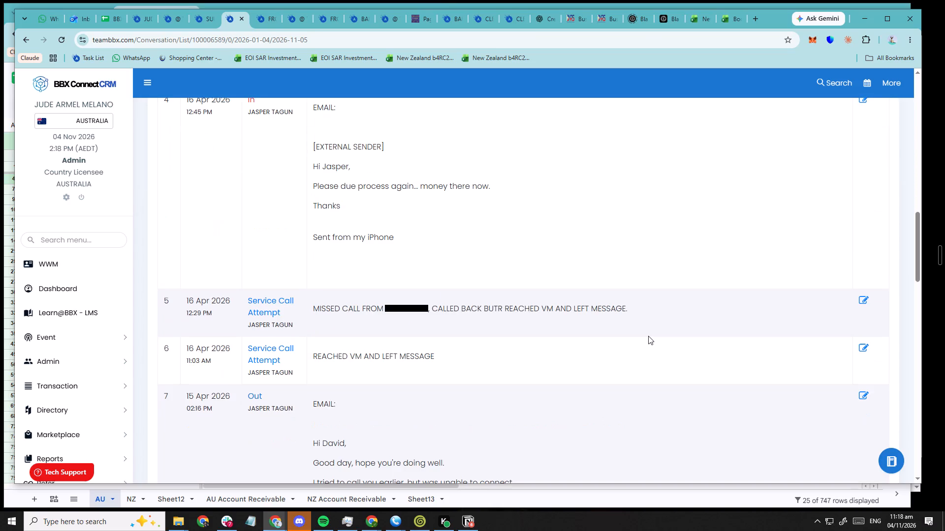
scroll(645, 336, "down", 4)
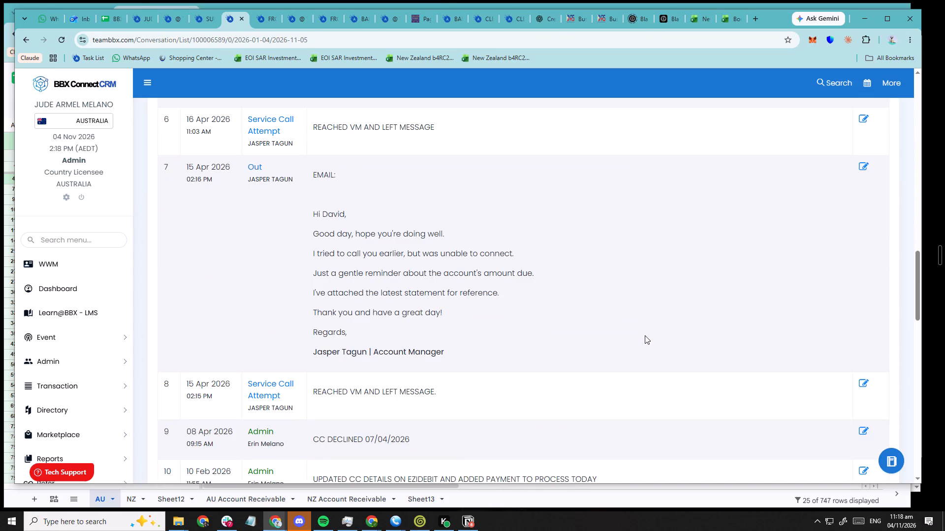
Open SUPERIOR BUSINESS NETWORKS's directory listing from its member profile and review its description, contact fields and keyword tags.
left_click(196, 12)
scroll(761, 379, "down", 7)
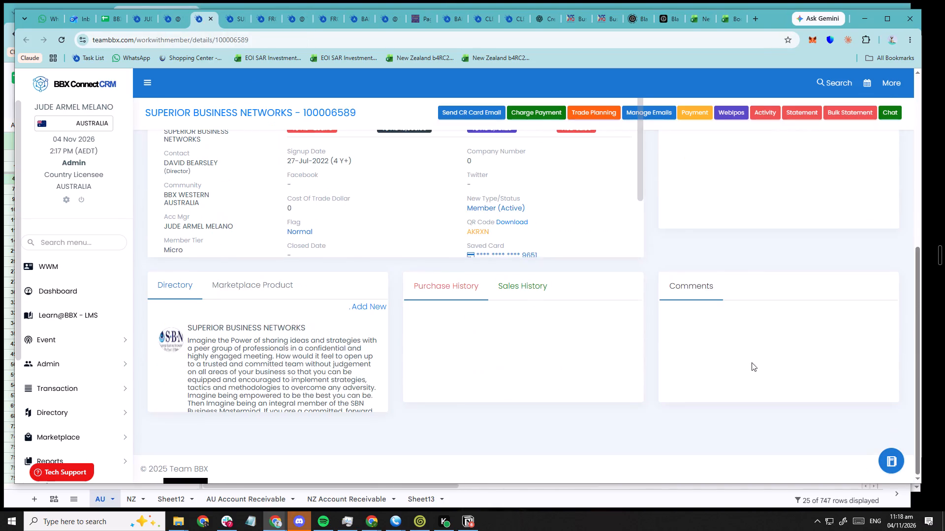
left_click(274, 361)
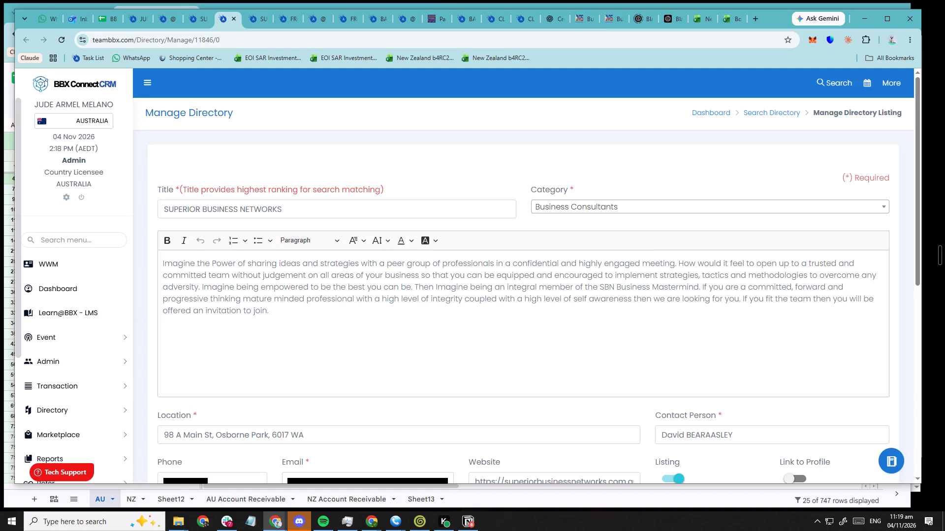
scroll(676, 326, "down", 6)
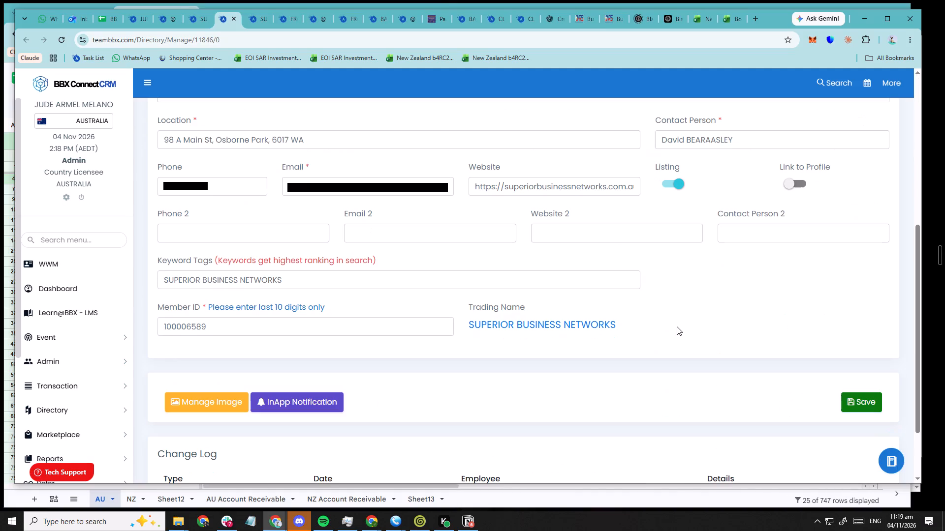
scroll(682, 326, "up", 7)
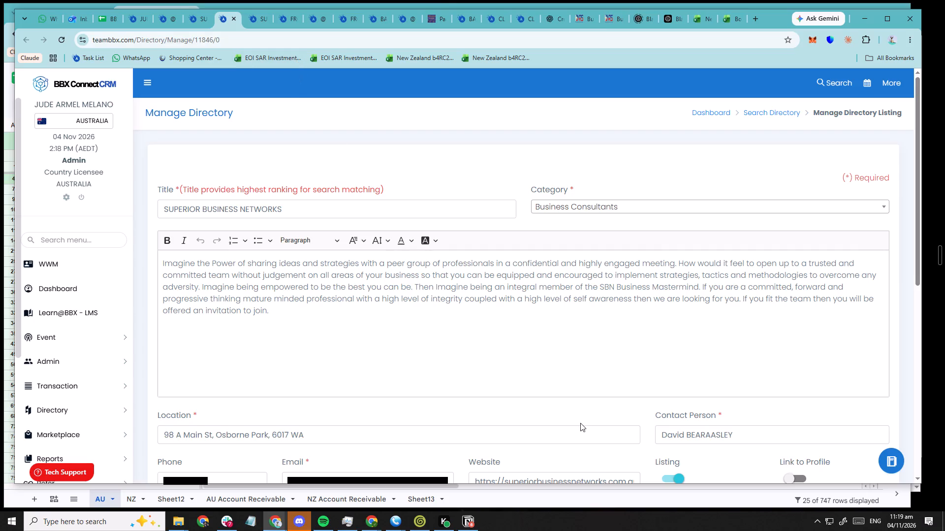
left_click(492, 327)
scroll(488, 329, "up", 1)
scroll(488, 329, "down", 5)
scroll(489, 329, "up", 5)
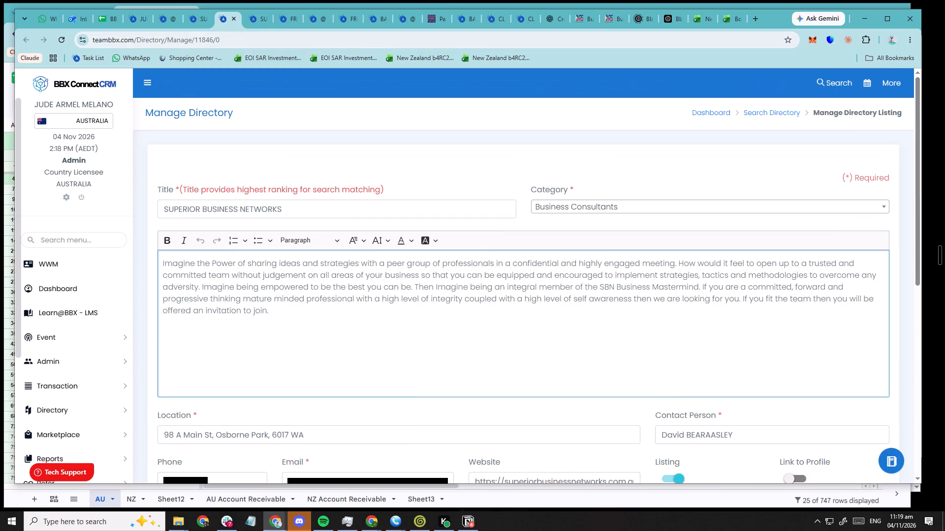
Return to SUPERIOR BUSINESS NETWORKS's member profile and review its contact, balance and account details.
left_click(194, 23)
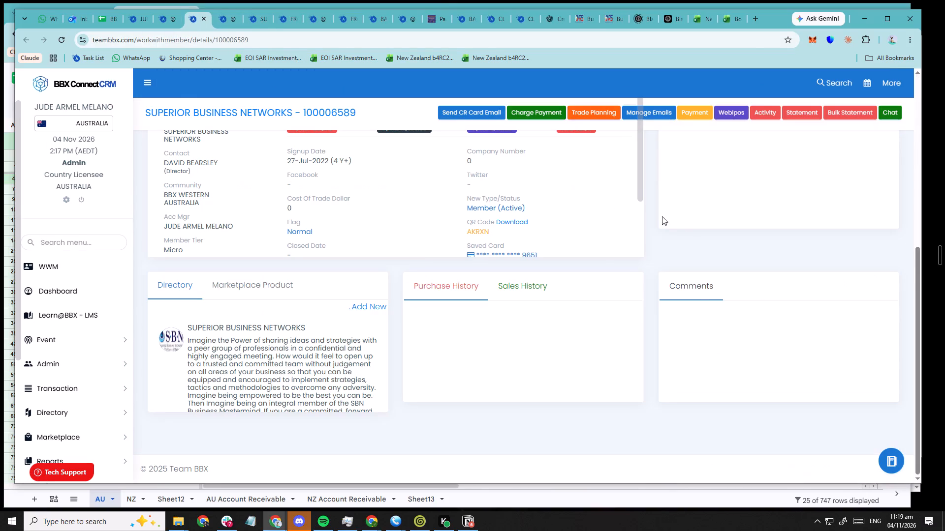
scroll(659, 215, "up", 5)
scroll(659, 215, "down", 6)
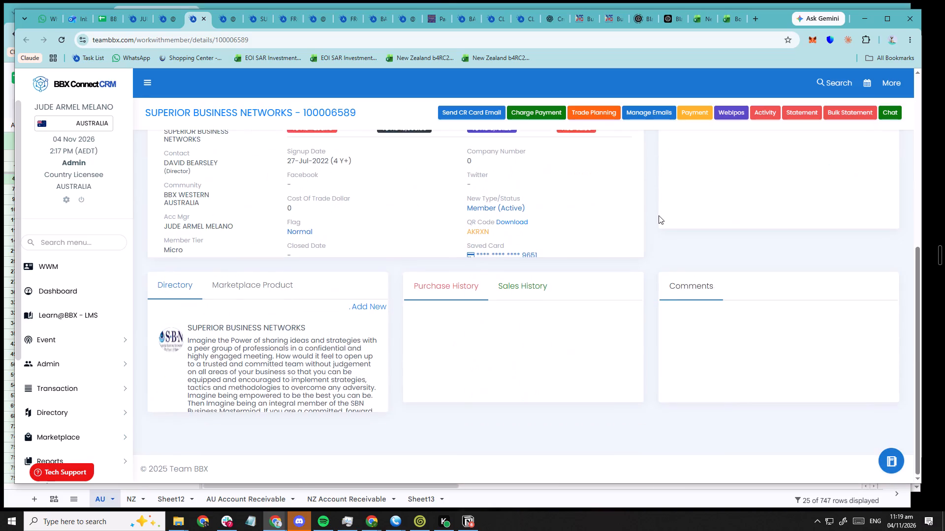
scroll(659, 215, "up", 3)
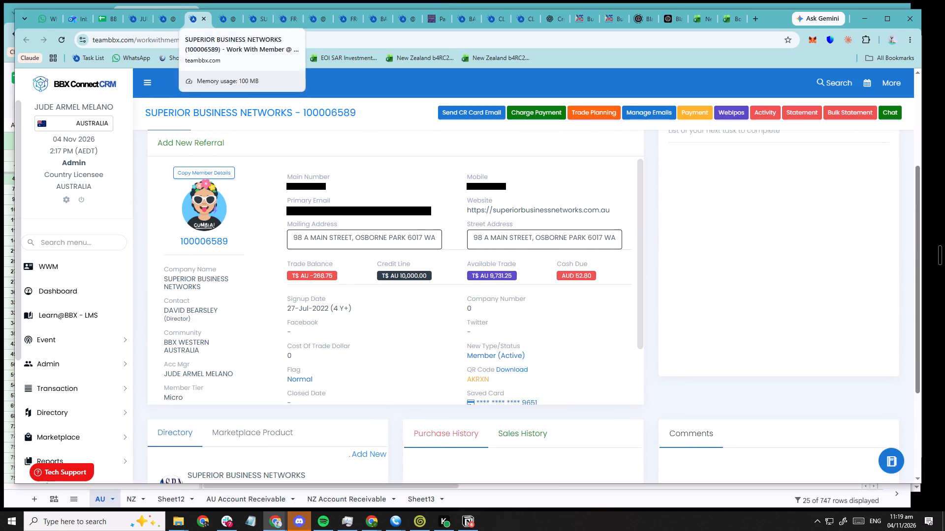
left_click_drag(642, 230, 637, 299)
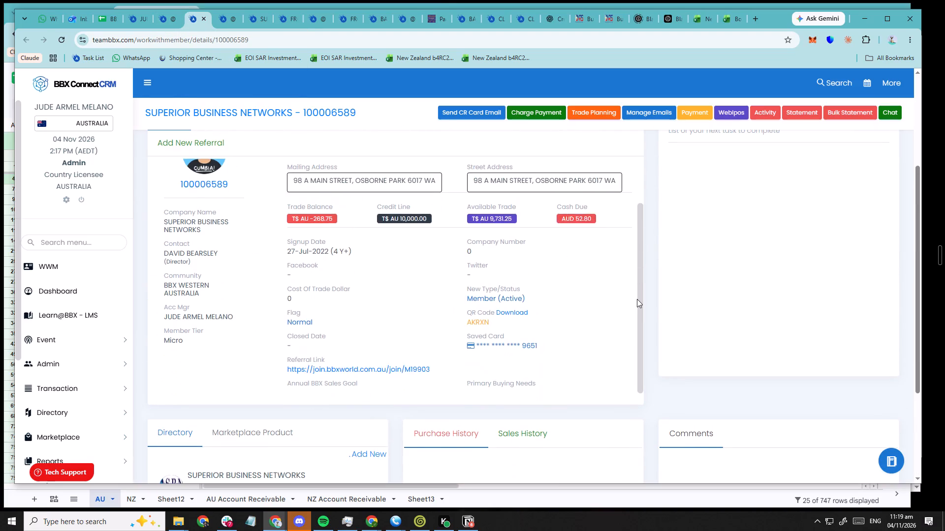
left_click_drag(637, 299, 639, 193)
left_click(655, 180)
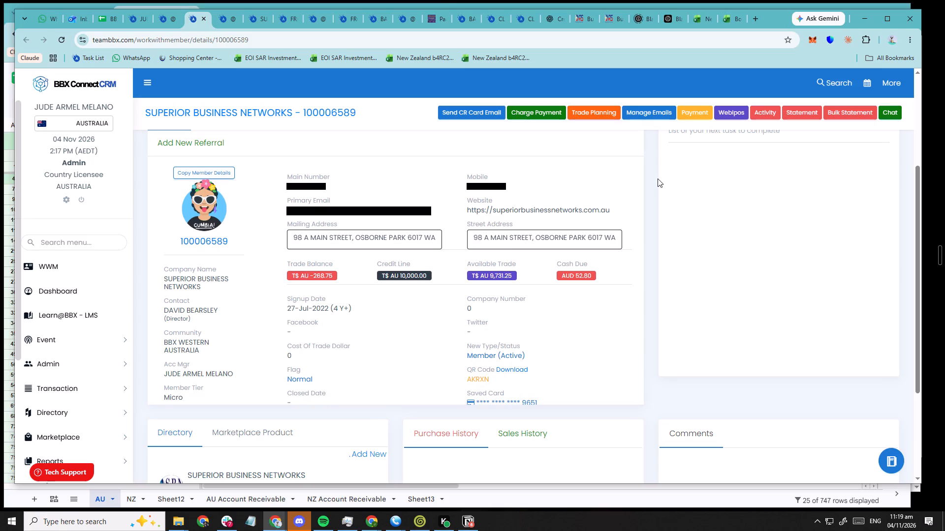
Open the Unified Members sheet of BBX Members Tracker and read the preference headers from Trade Preference Reason to Avoid / Not Interested In.
left_click(98, 23)
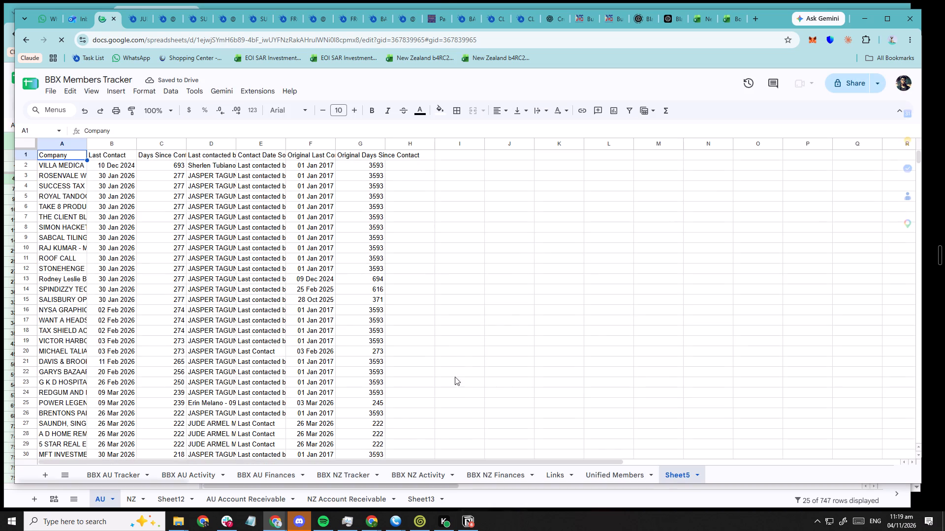
left_click(624, 476)
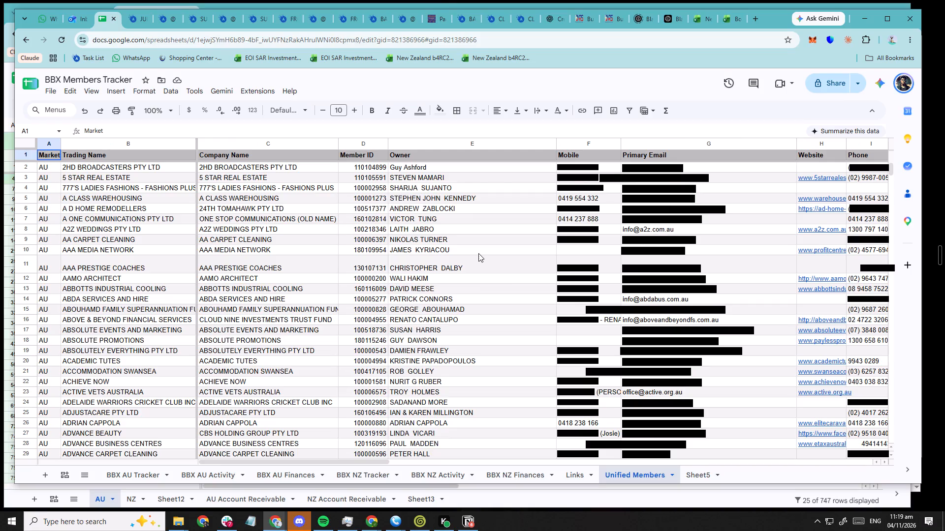
scroll(478, 253, "down", 20, "shift")
scroll(478, 253, "down", 4, "shift")
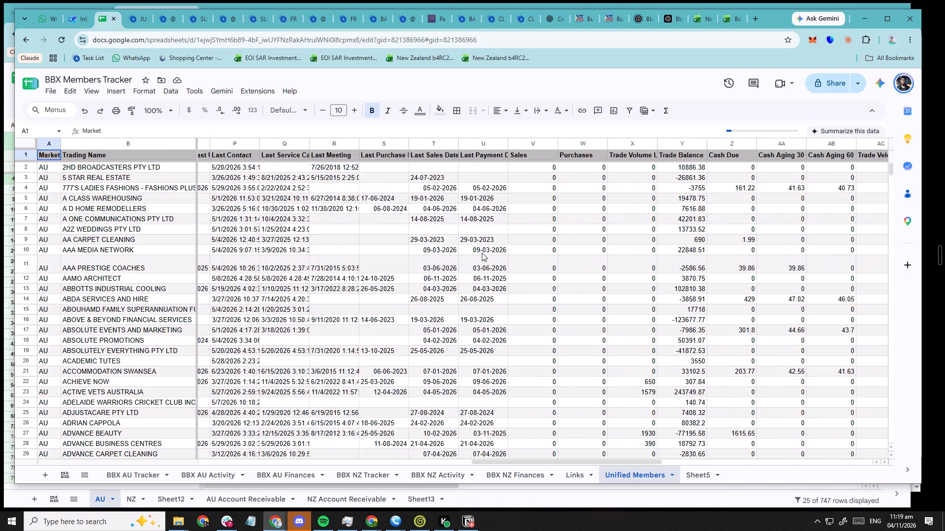
scroll(482, 253, "down", 16, "shift")
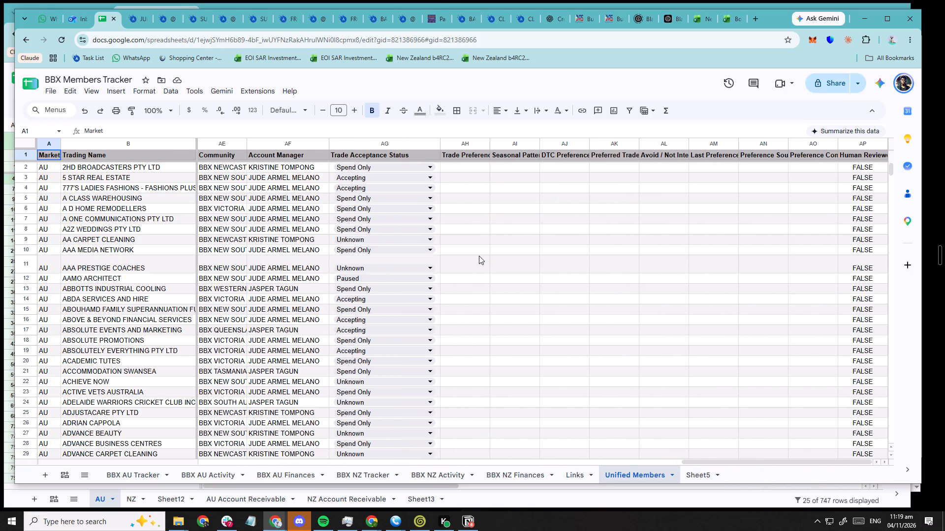
left_click(456, 153)
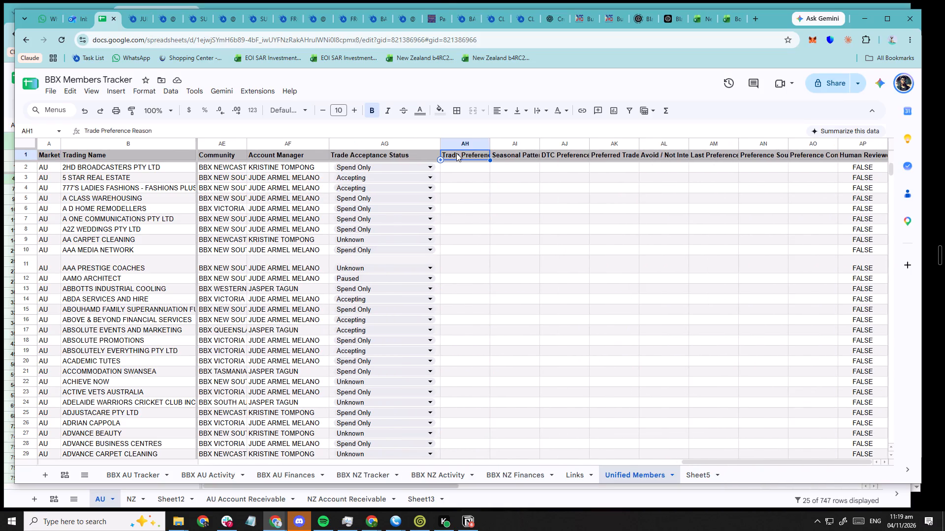
left_click(522, 159)
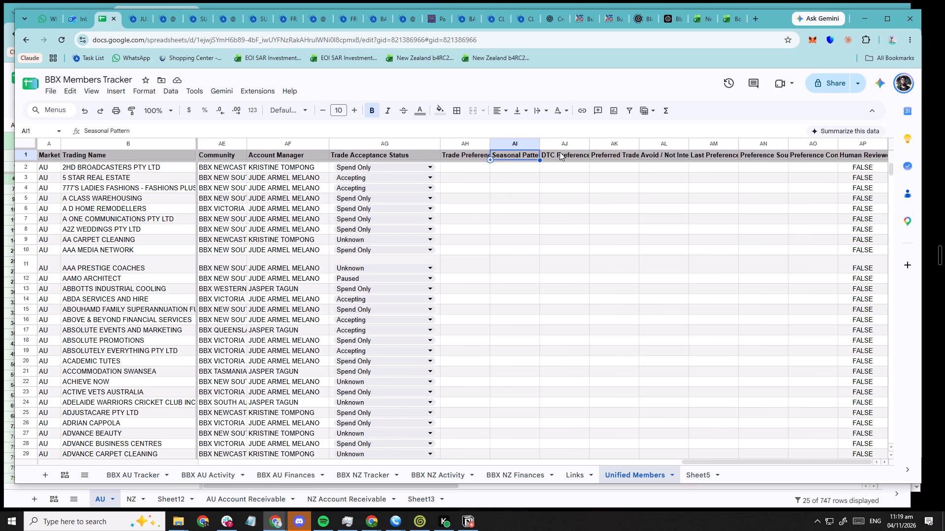
left_click(561, 152)
left_click(602, 152)
left_click(666, 151)
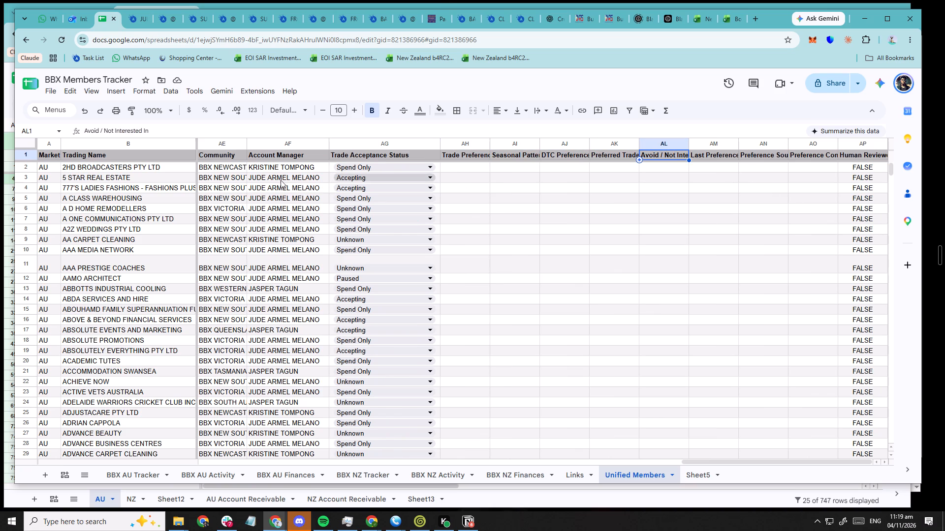
Look through the Unified Members rows, checking the Trade Acceptance Status entries and the member contact columns.
scroll(788, 248, "down", 5, "shift")
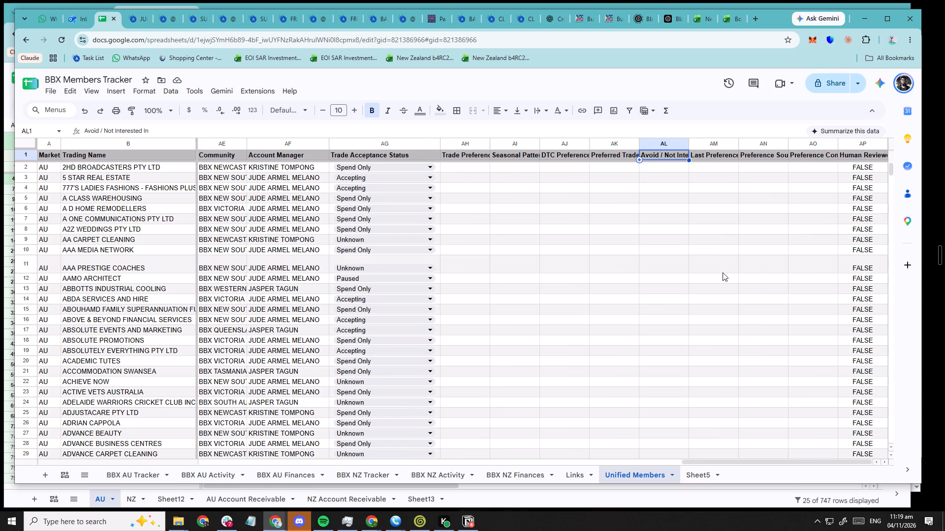
scroll(672, 282, "down", 7)
scroll(694, 323, "down", 13)
scroll(709, 336, "up", 2)
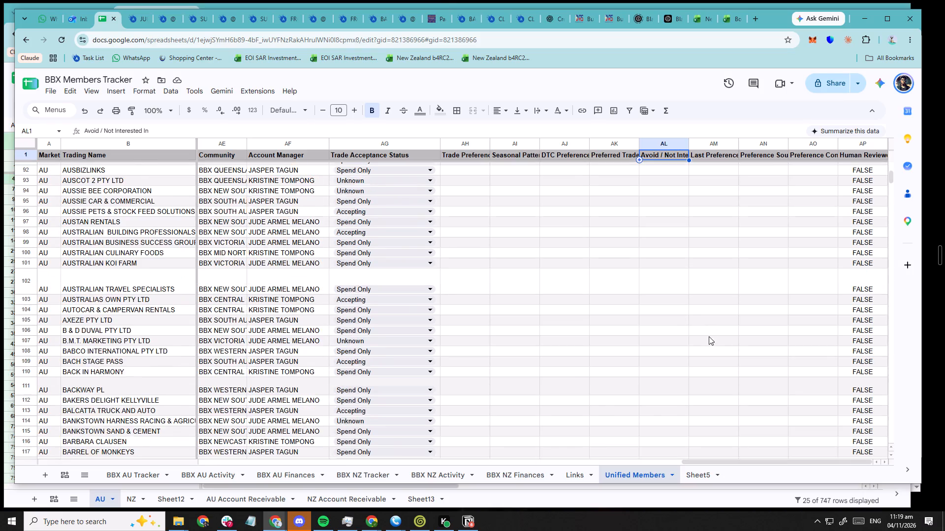
scroll(709, 336, "up", 20)
scroll(709, 336, "up", 7)
left_click(525, 84)
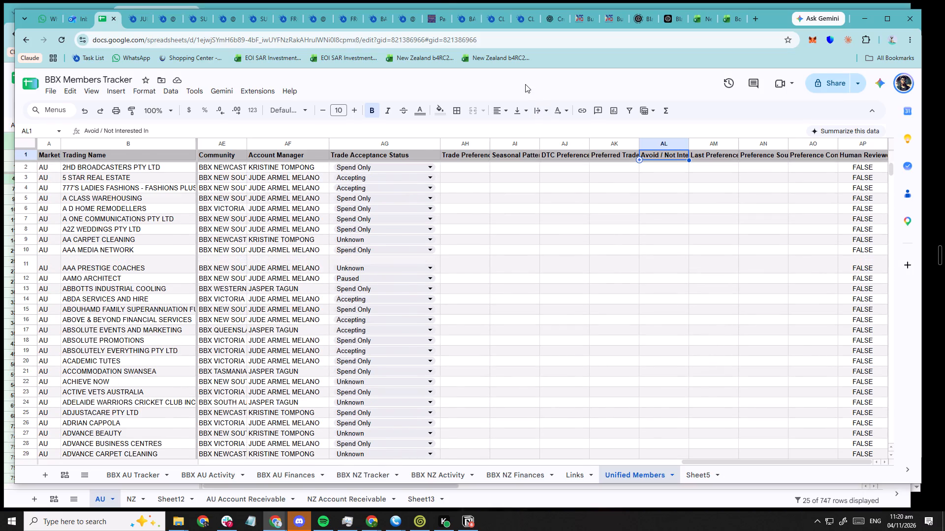
scroll(498, 290, "up", 19, "shift")
scroll(500, 282, "up", 12, "shift")
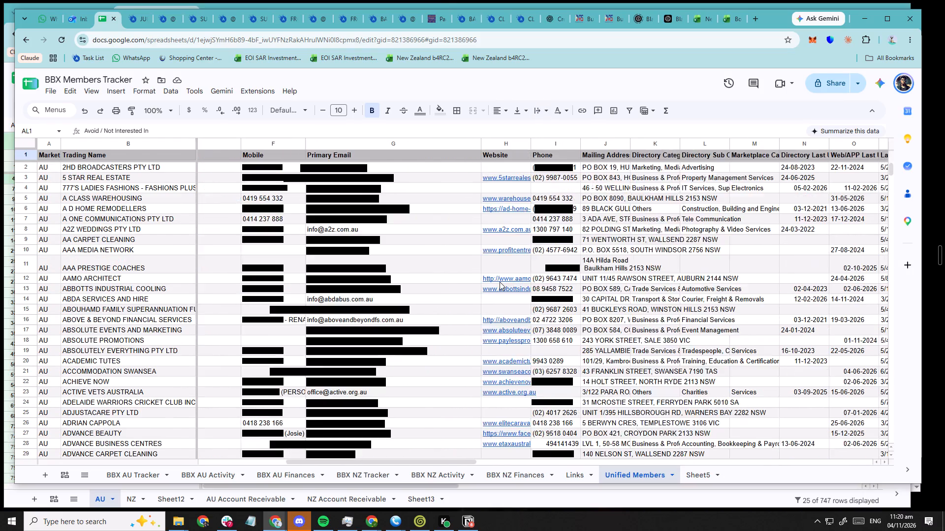
scroll(500, 282, "up", 16, "shift")
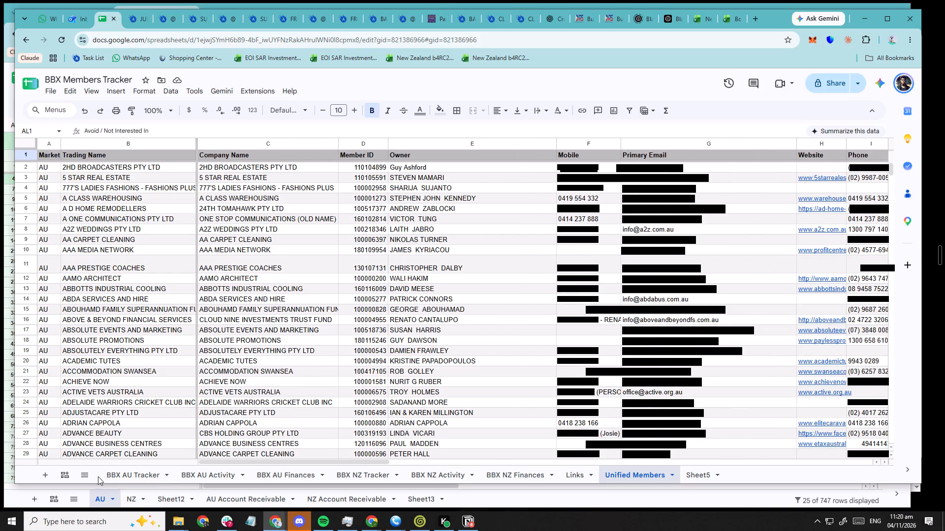
scroll(153, 361, "down", 1)
scroll(145, 400, "up", 12)
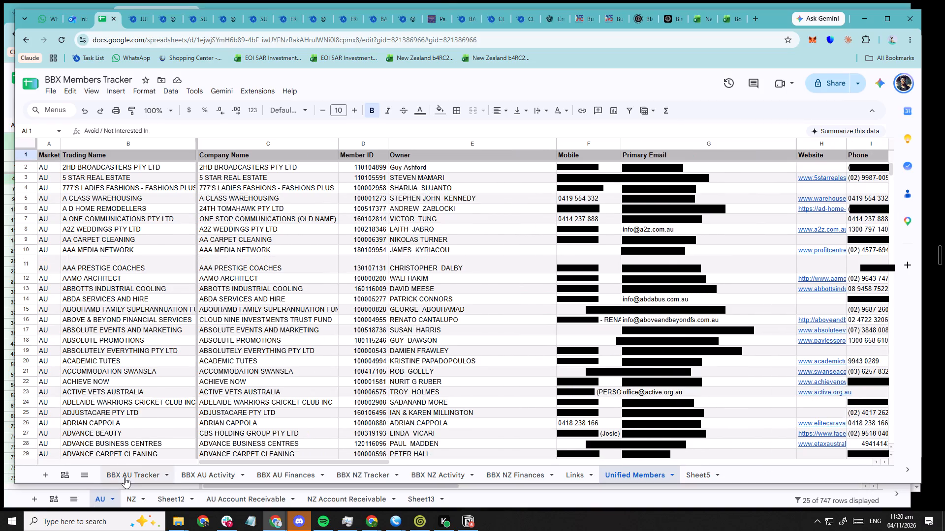
Look through the tracker's AU and NZ Tracker, Activity and Finances sheets, ending on the Links sheet.
left_click(125, 477)
left_click(215, 474)
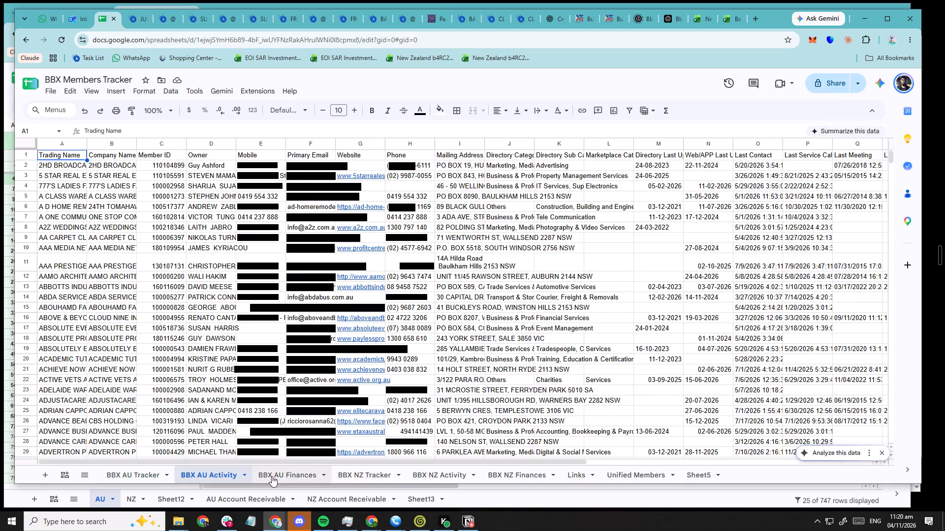
left_click(275, 474)
left_click(374, 469)
left_click(443, 475)
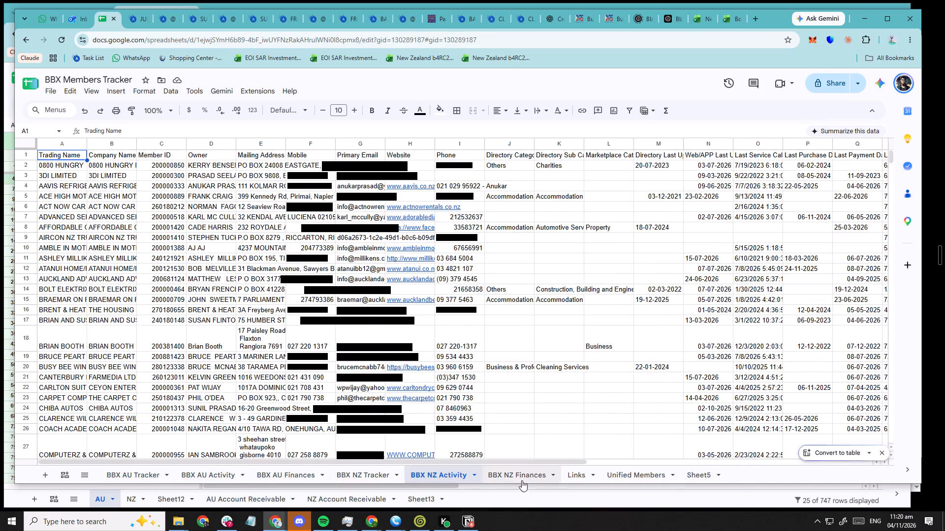
left_click(526, 477)
left_click(568, 478)
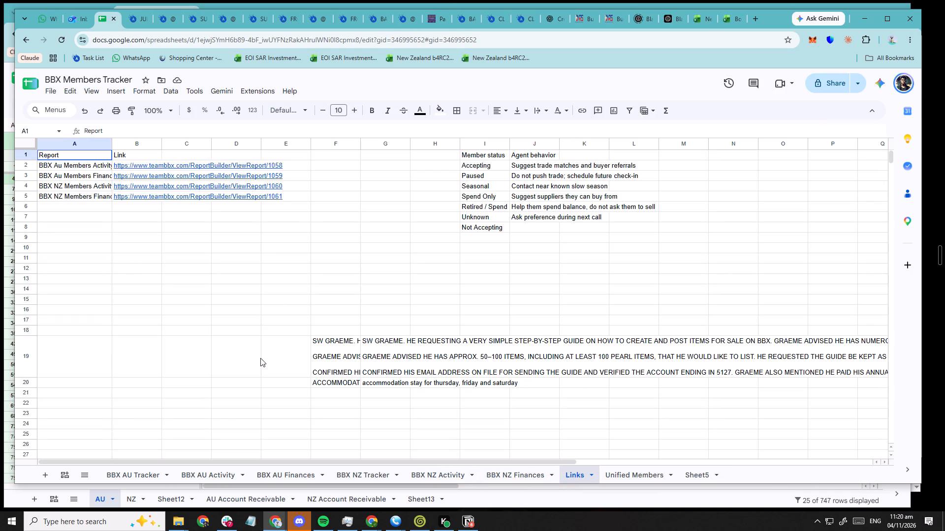
Clear the call note in F19 and the accommodation note in F20 of the Links sheet.
left_click(369, 354)
left_click(351, 355)
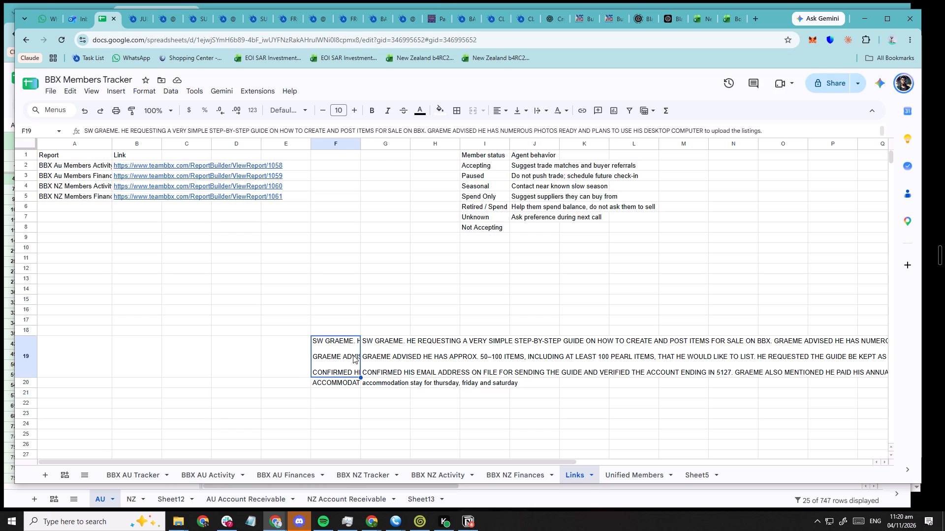
key("Delete")
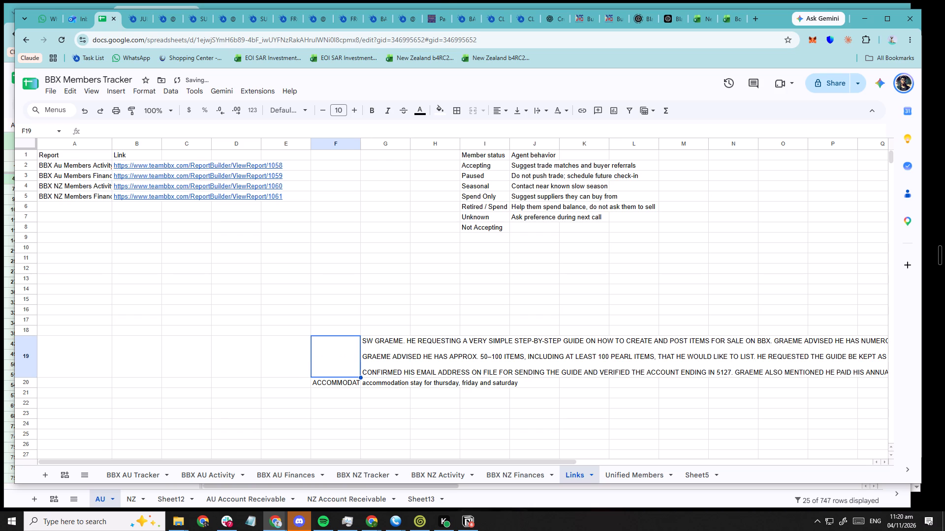
key("Down")
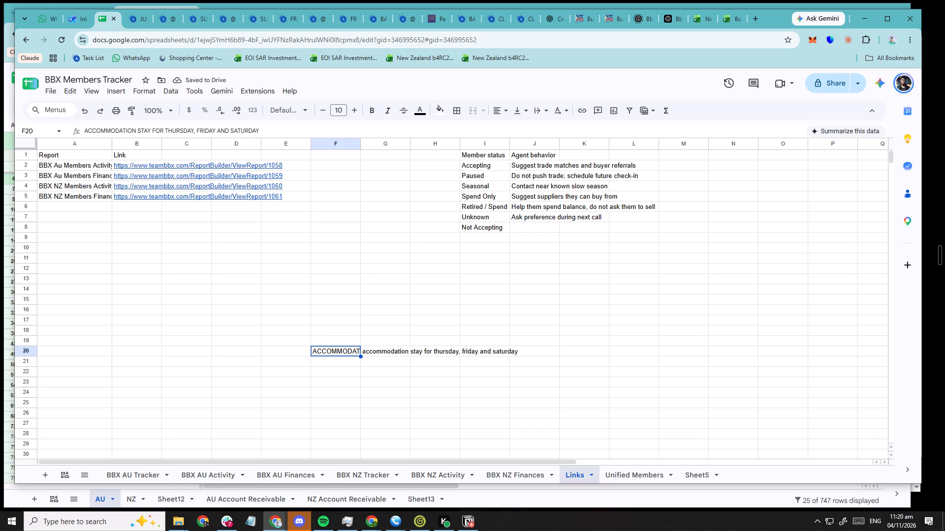
key("Delete")
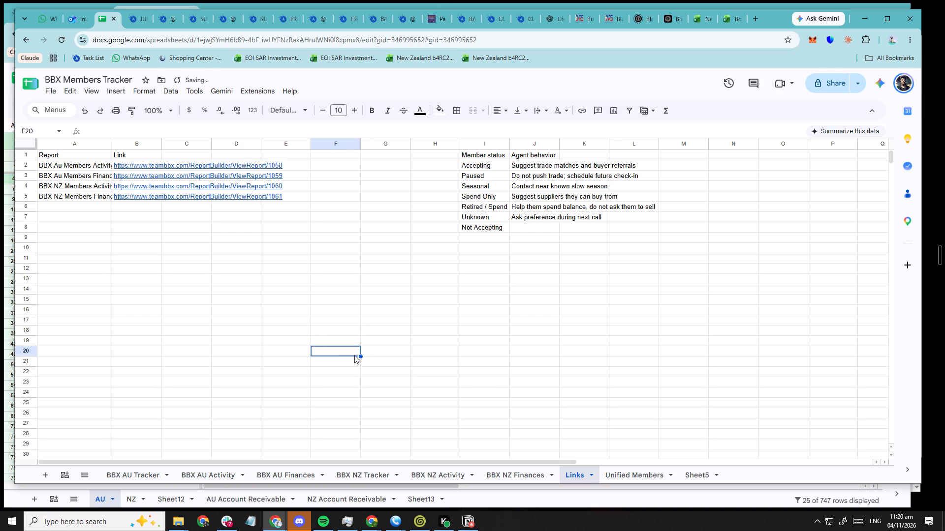
left_click(164, 181)
left_click(224, 268)
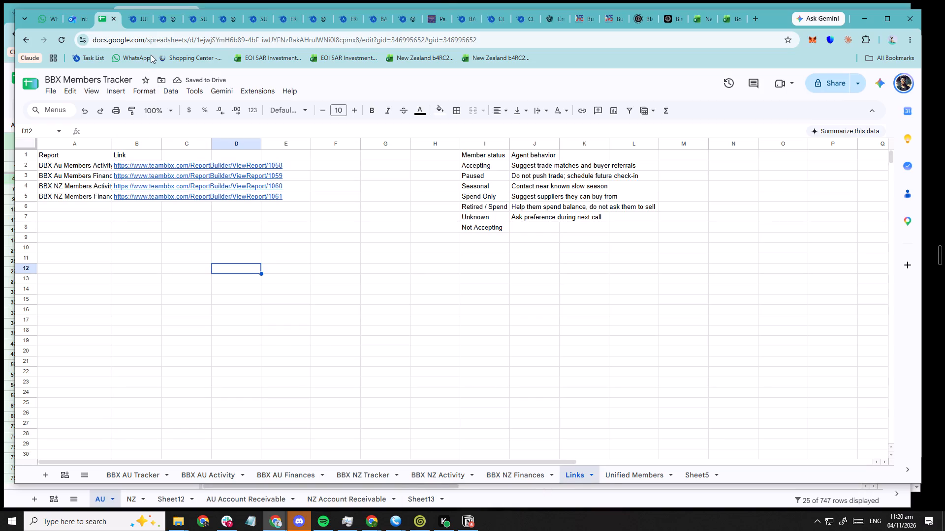
Return to SUPERIOR BUSINESS NETWORKS's CRM profile and bring up the call-log-skill Transcripts folder in File Explorer.
left_click(195, 18)
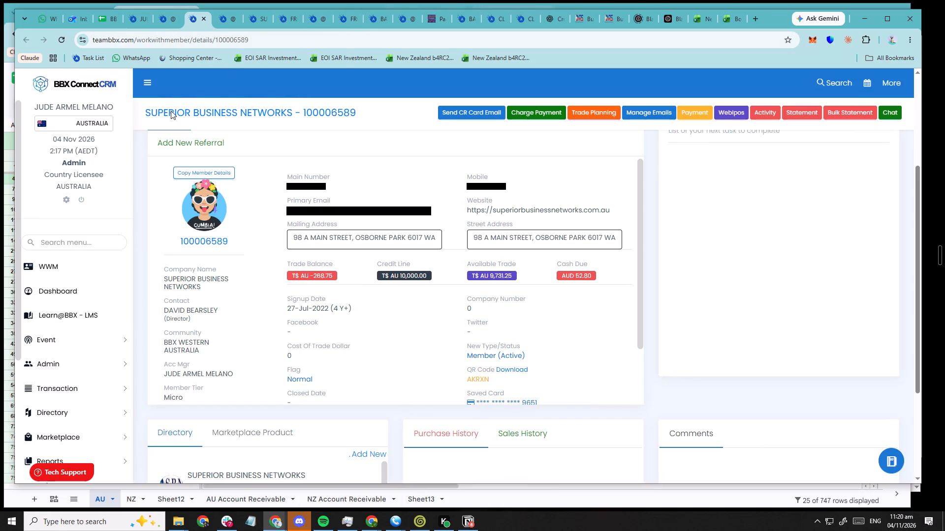
left_click(187, 519)
left_click(188, 495)
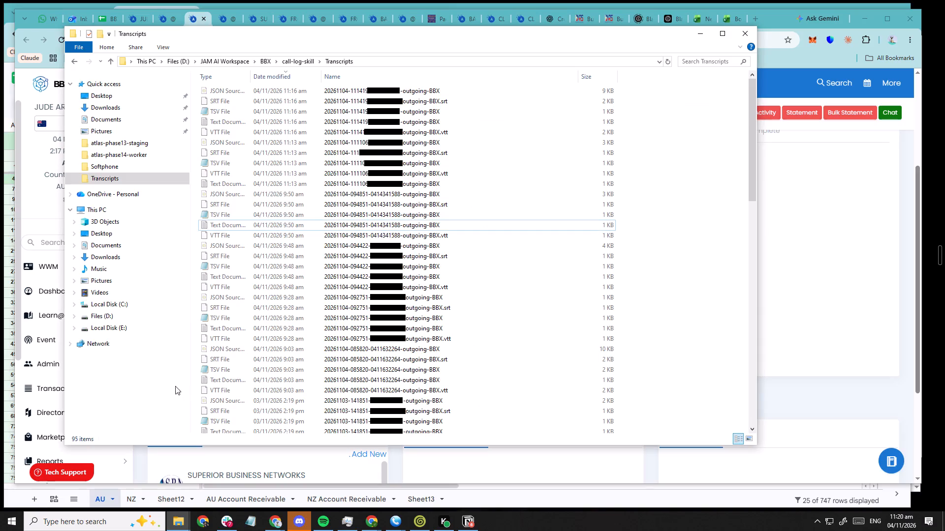
scroll(282, 194, "up", 4)
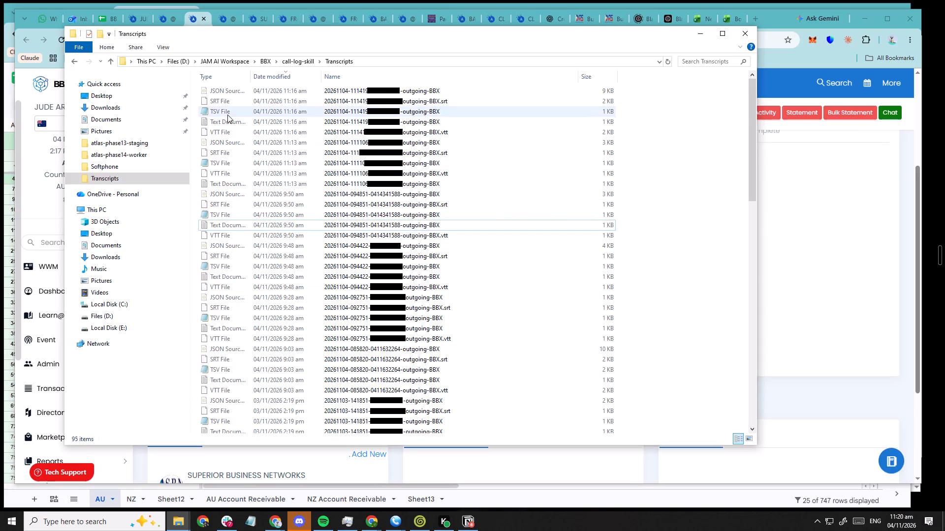
left_click(235, 187)
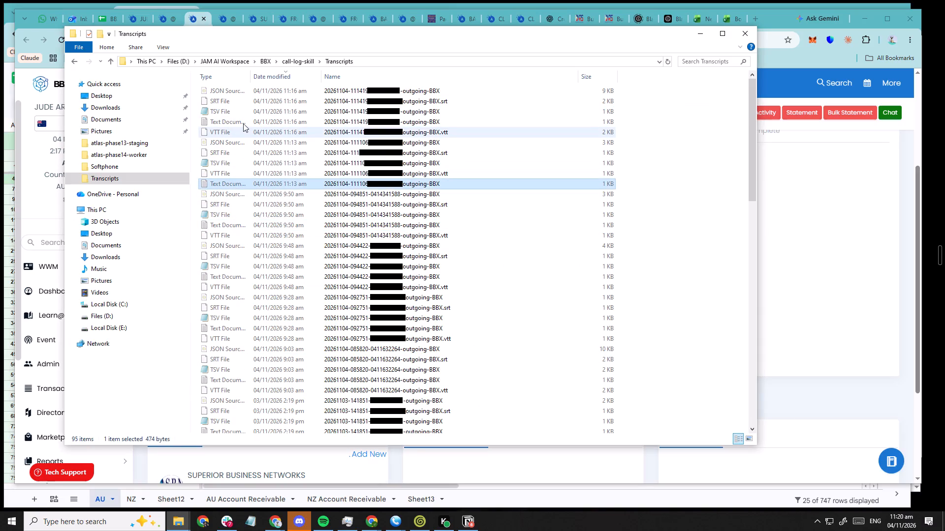
left_click(243, 123, "ctrl")
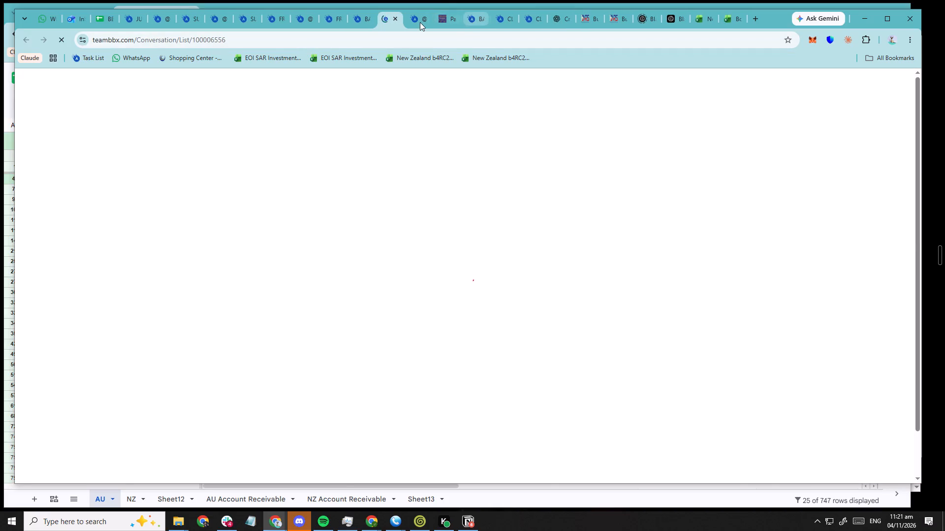
left_click(419, 22)
key("ctrl+w")
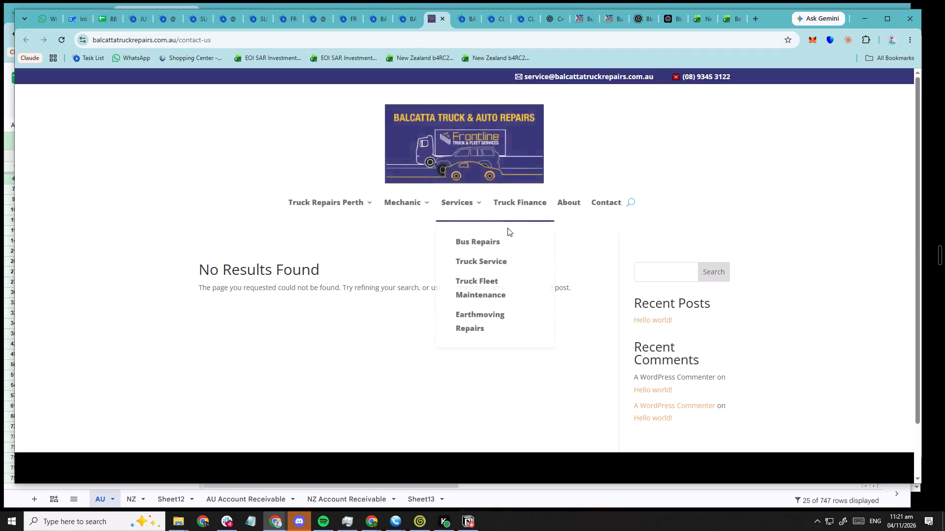
key("ctrl+w")
scroll(385, 145, "up", 4)
key("ctrl+w")
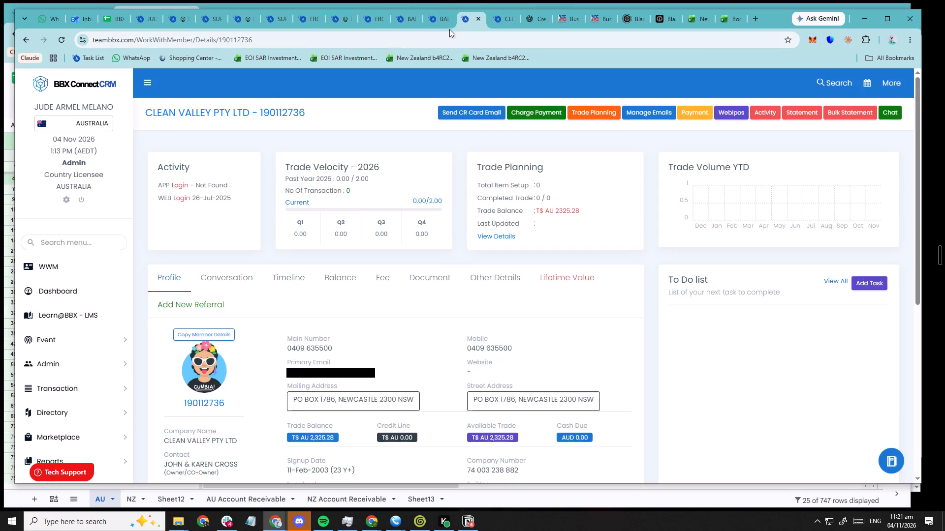
Paste the copied log into BALCATTA TRUCK AND AUTO's message, merge it into one paragraph and remove the voicemail introduction wording before "CALLING TO CHECK IN".
left_click(443, 19)
scroll(410, 311, "up", 2)
left_click(409, 311)
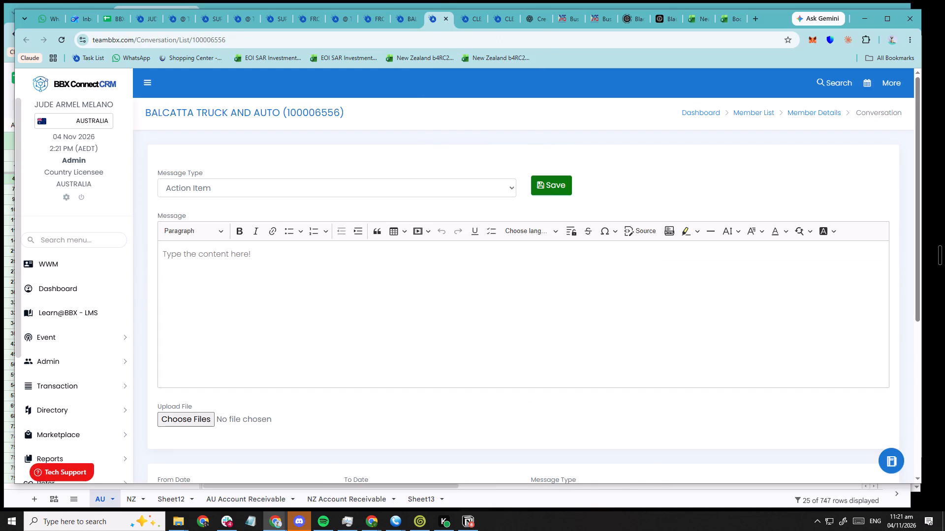
key("ctrl+shift+v")
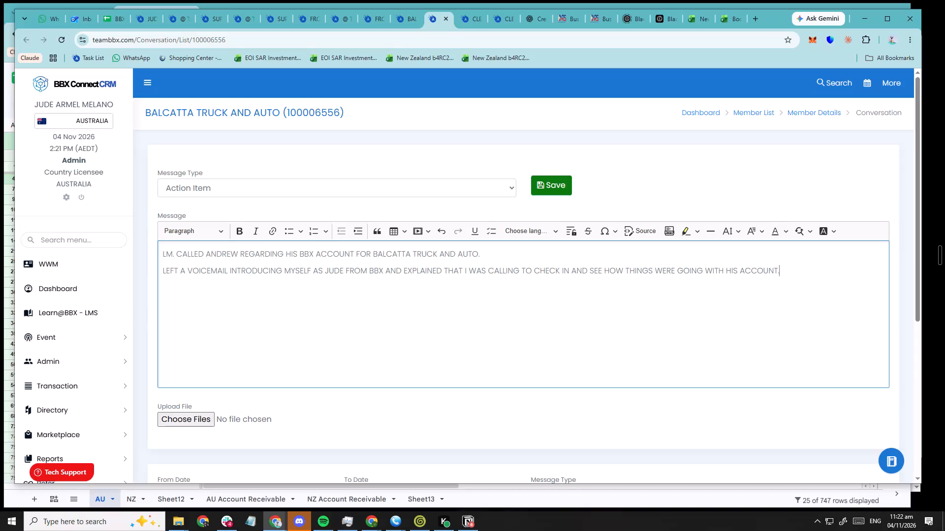
left_click(509, 253)
key("Delete")
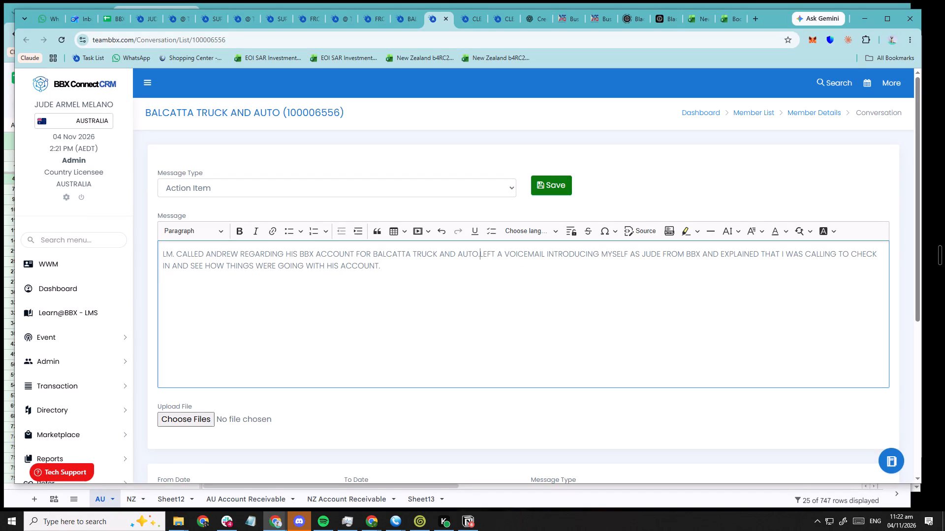
key("space")
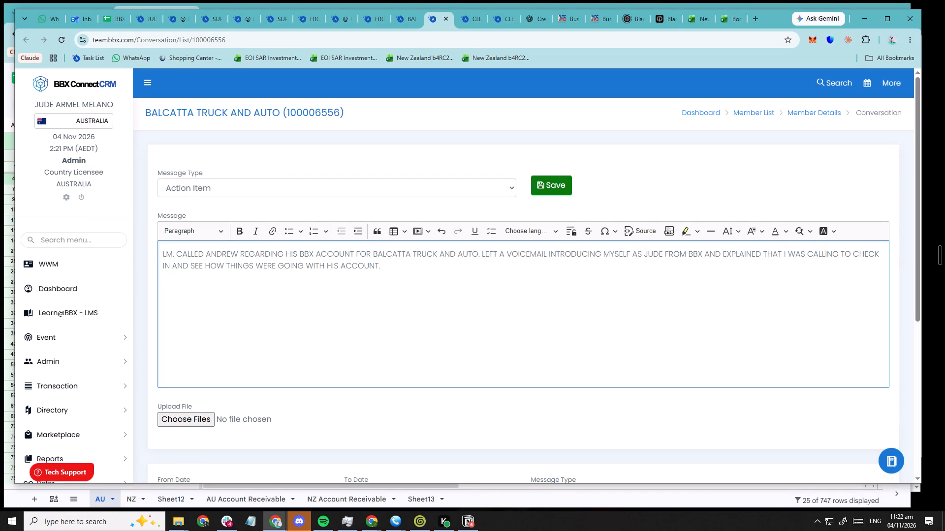
left_click(810, 254, "shift")
key("Delete")
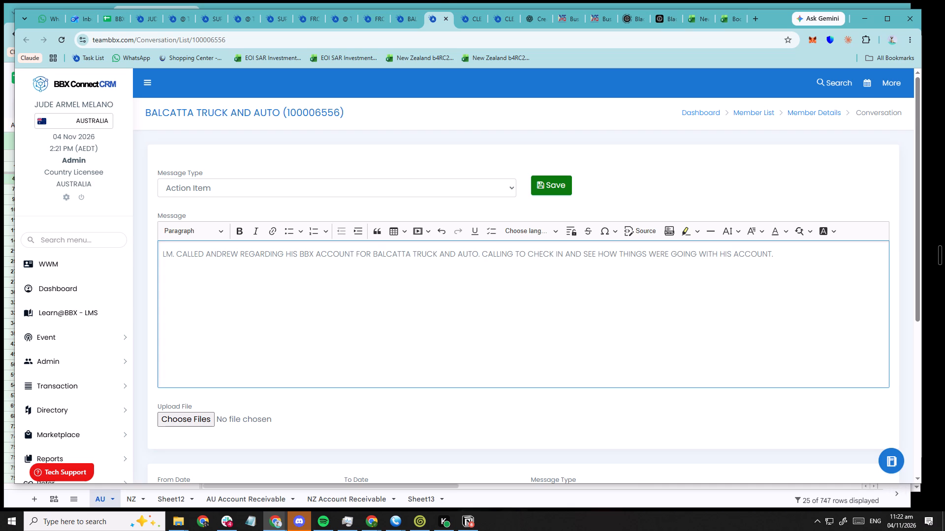
Set the message type to Left Message and save BALCATTA TRUCK AND AUTO's conversation entry.
left_click(483, 192)
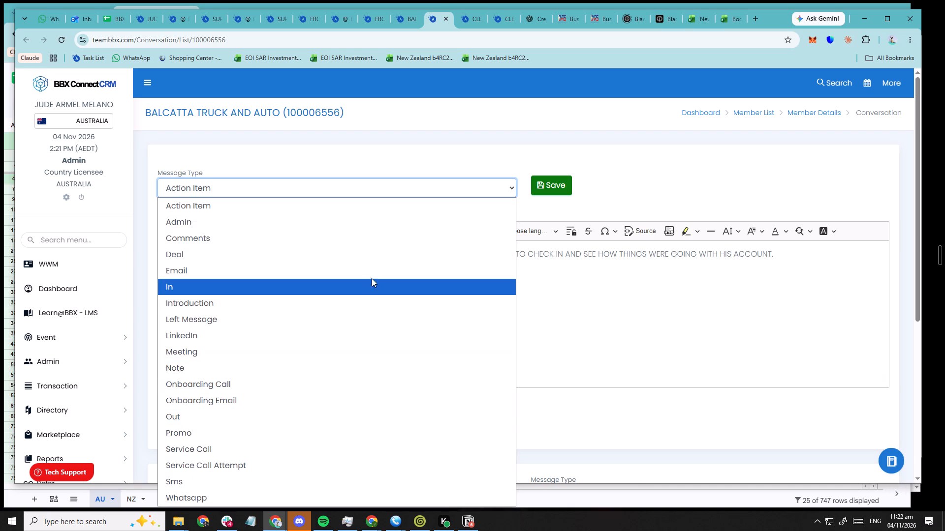
left_click(365, 317)
left_click(574, 179)
left_click(565, 181)
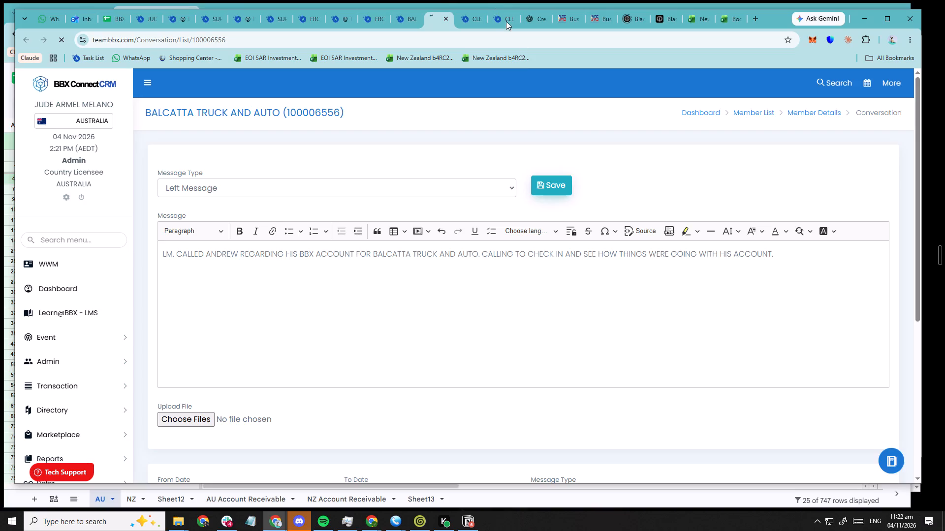
scroll(543, 228, "down", 6)
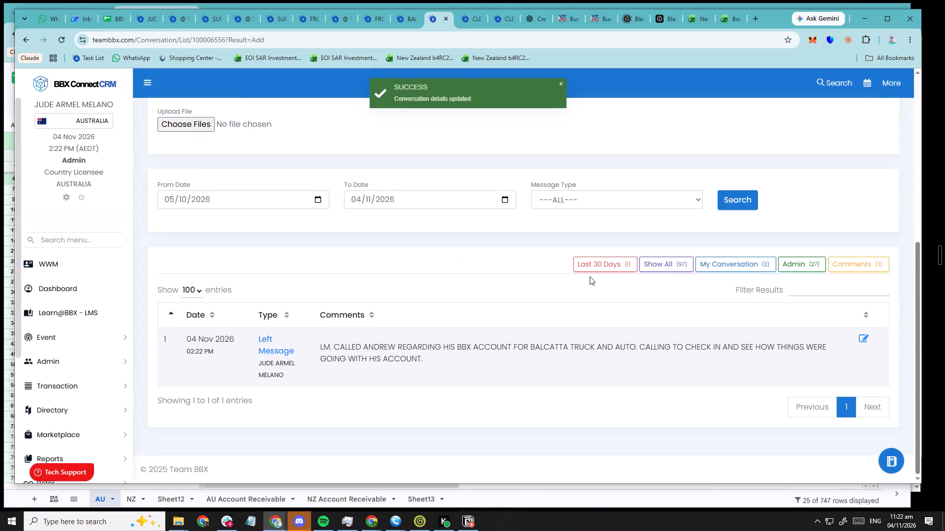
Go back through the open member pages and close FRONTLINE FLEET's directory listing.
left_click(395, 21)
left_click(472, 22)
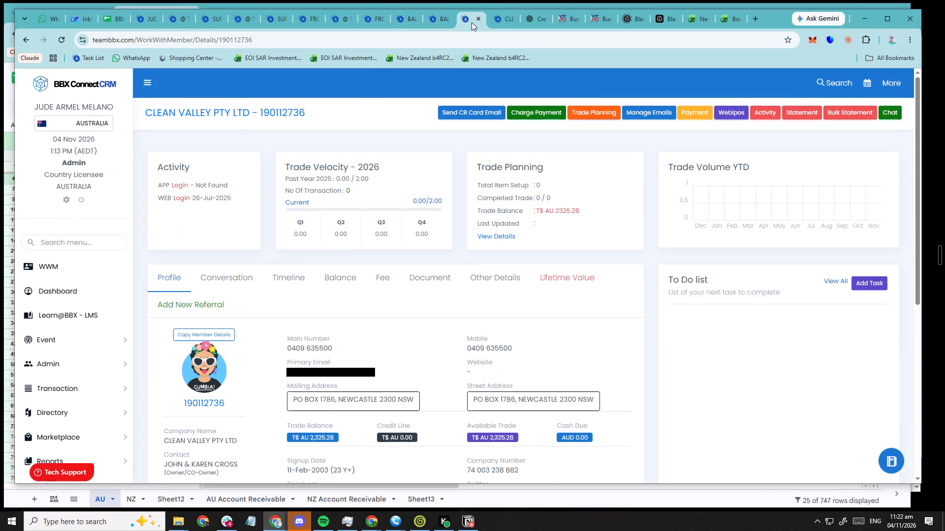
left_click(393, 20)
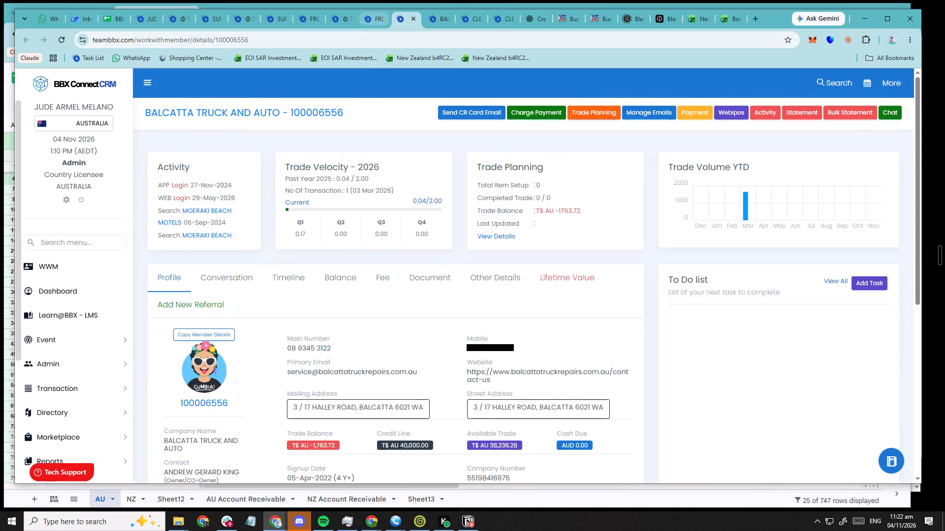
left_click(366, 21)
left_click(342, 20)
scroll(421, 314, "up", 8)
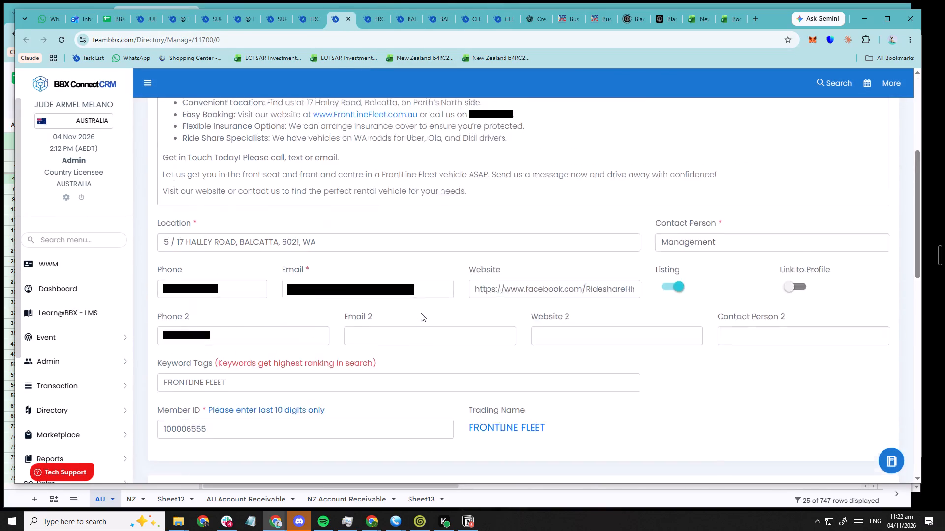
scroll(421, 313, "up", 7)
key("ctrl+w")
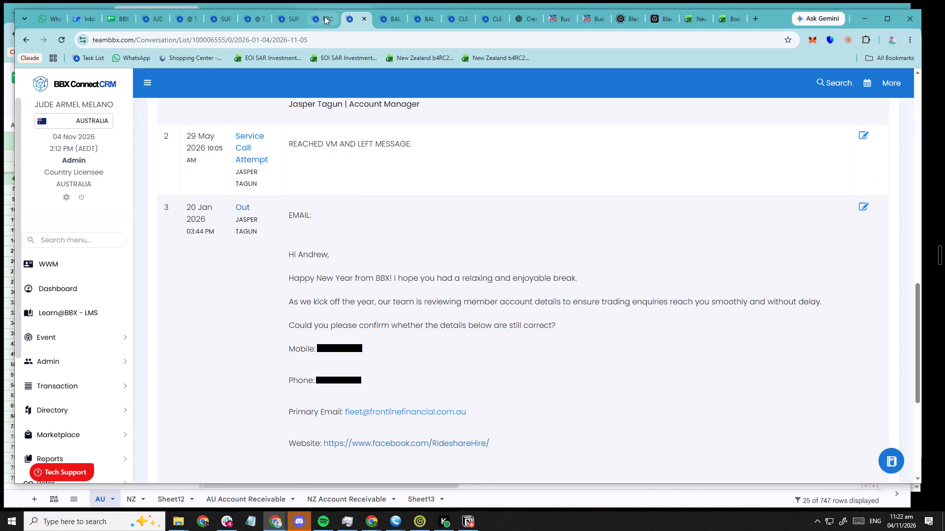
Check FRONTLINE FLEET's conversation entries and its CRM profile, down to the directory and comments sections.
left_click(324, 17)
left_click(357, 25)
scroll(487, 270, "down", 4)
scroll(487, 272, "up", 6)
left_click(324, 22)
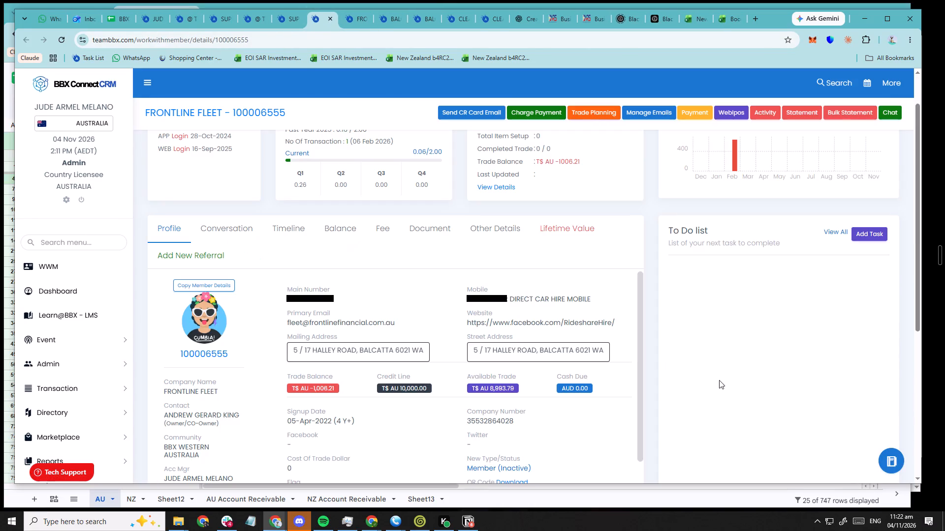
scroll(730, 360, "down", 5)
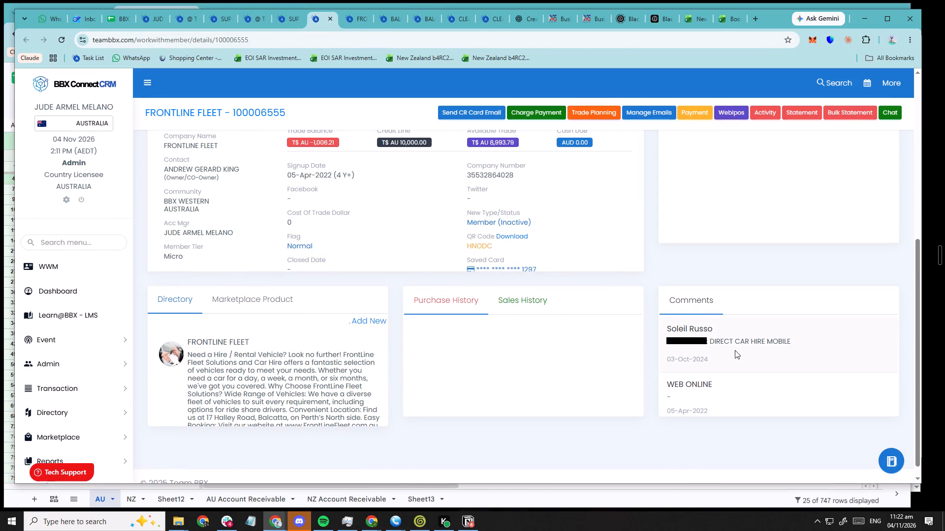
Copy the generated 11:14 AM reception call log from ChatGPT into FRONTLINE FLEET's new conversation message as plain text.
scroll(507, 349, "up", 10)
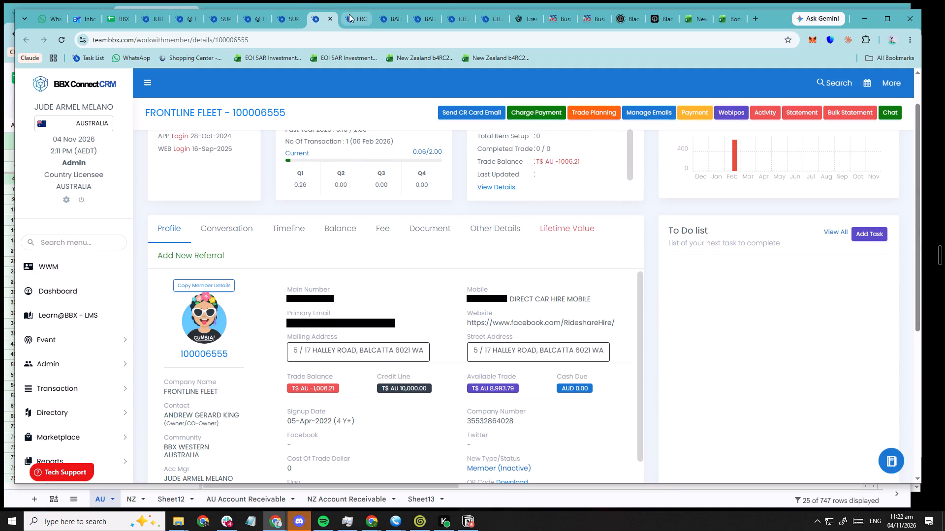
left_click(349, 14)
scroll(476, 219, "up", 18)
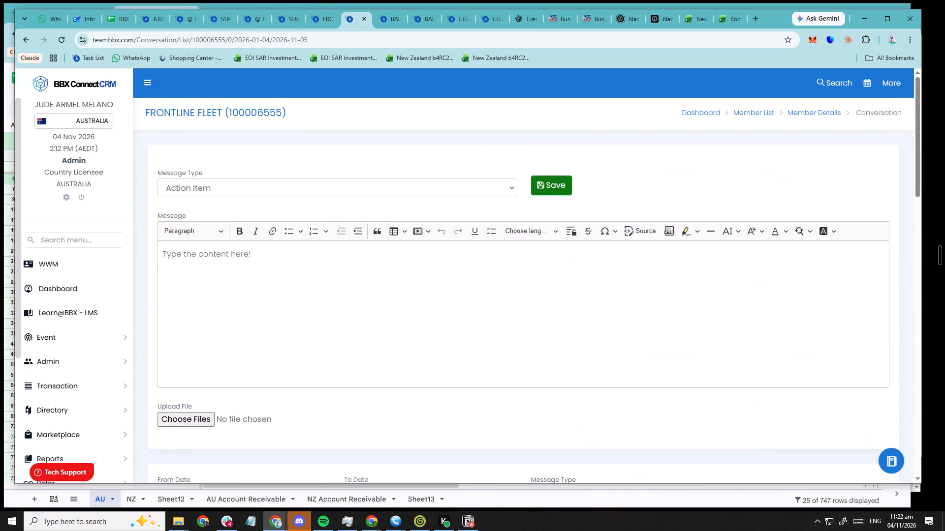
left_click(528, 21)
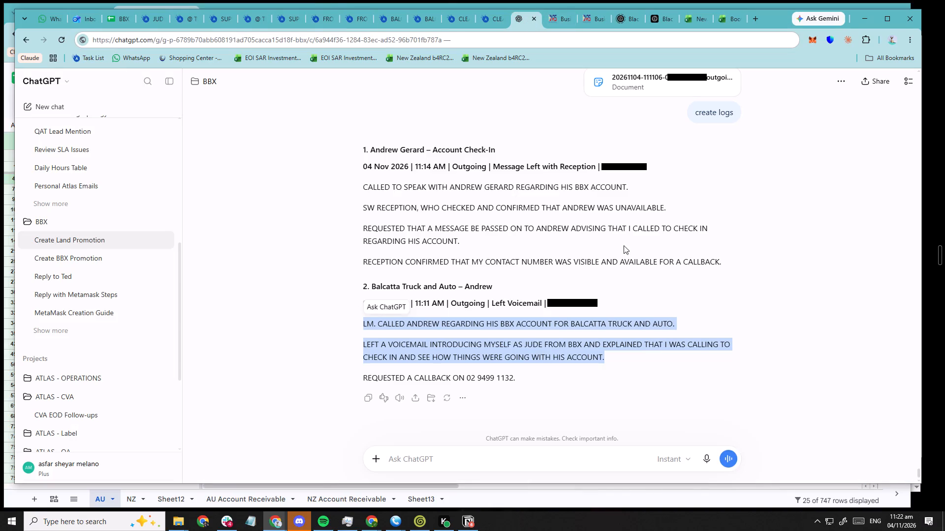
left_click_drag(355, 188, 729, 259)
key("ctrl+c")
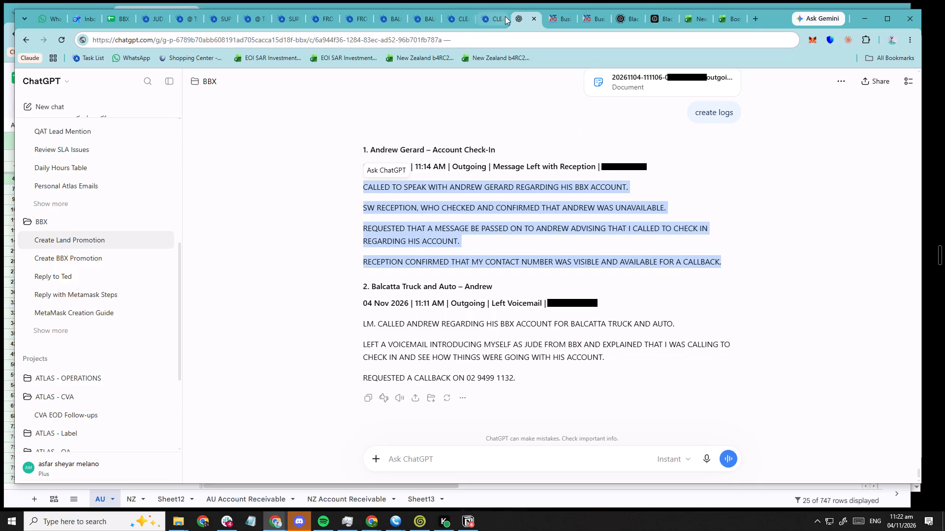
key("alt+Tab")
key("alt+Tab")
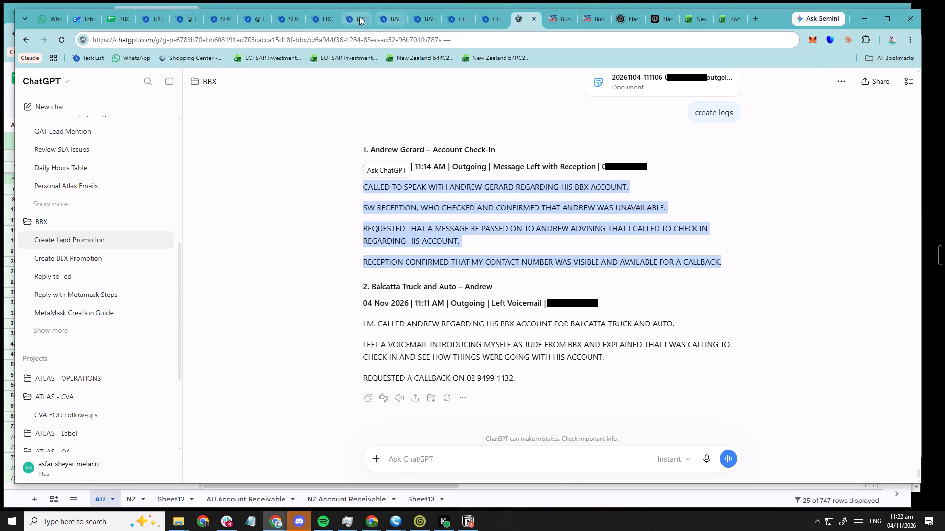
left_click(358, 17)
left_click(415, 301)
key("ctrl+shift+v")
Set the message type of FRONTLINE FLEET's conversation entry to Service Call.
left_click(283, 187)
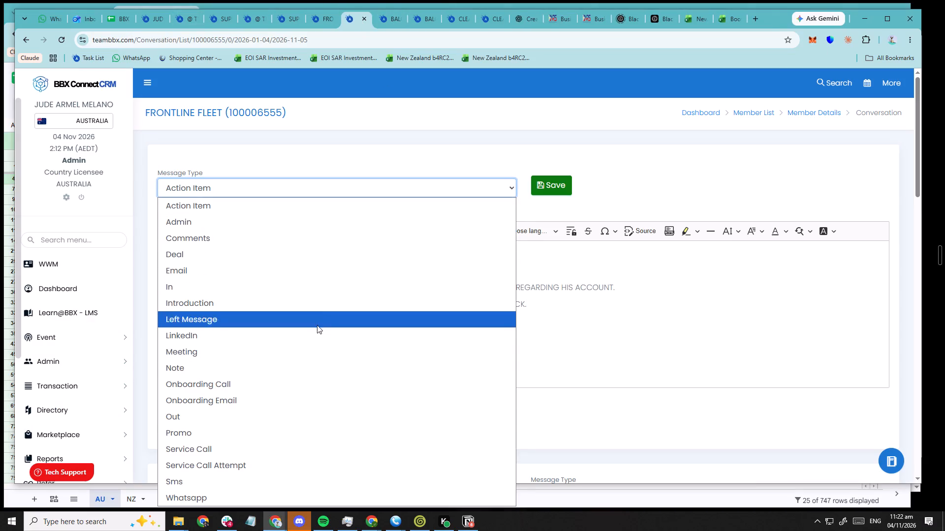
left_click(310, 454)
left_click(298, 344)
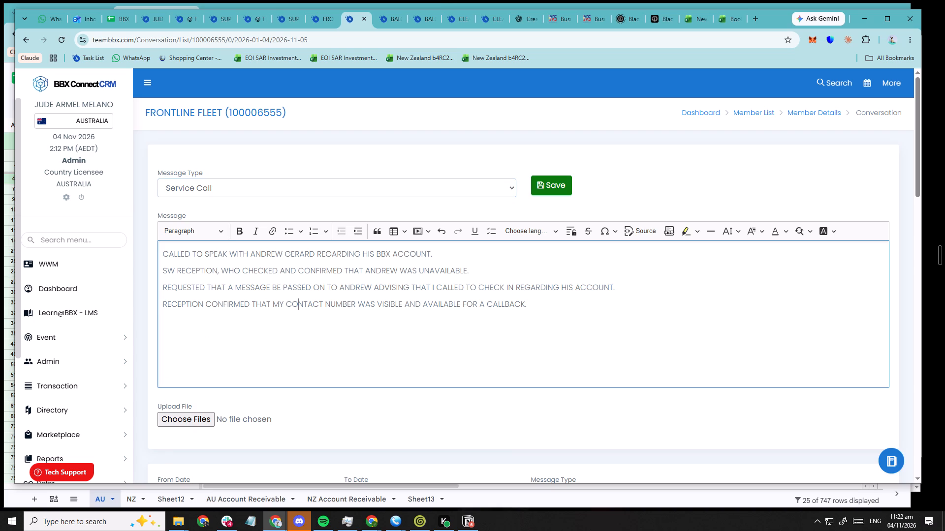
Read the text transcript of the 11:14 AM outgoing call in the Transcripts folder to check it against the log.
left_click(183, 522)
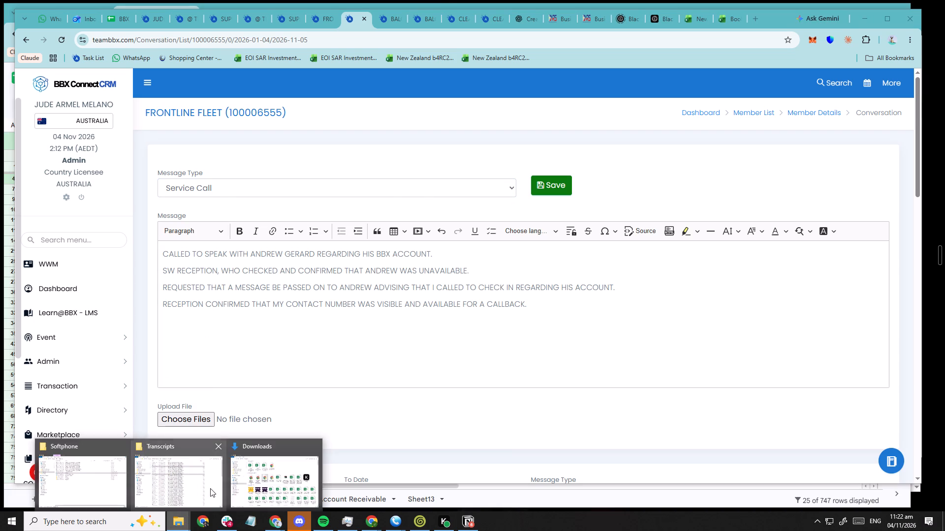
left_click(204, 485)
scroll(366, 145, "up", 5)
double_click(325, 120)
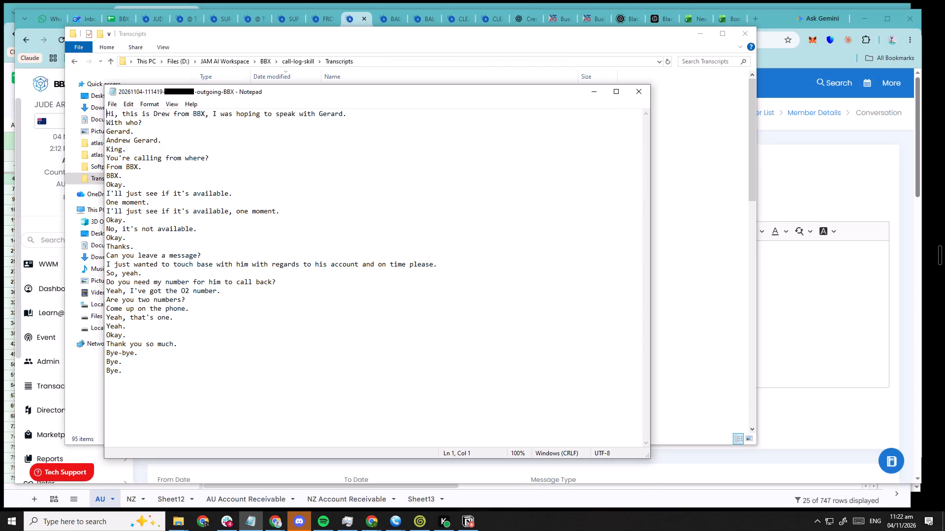
scroll(218, 343, "down", 5)
left_click(633, 93)
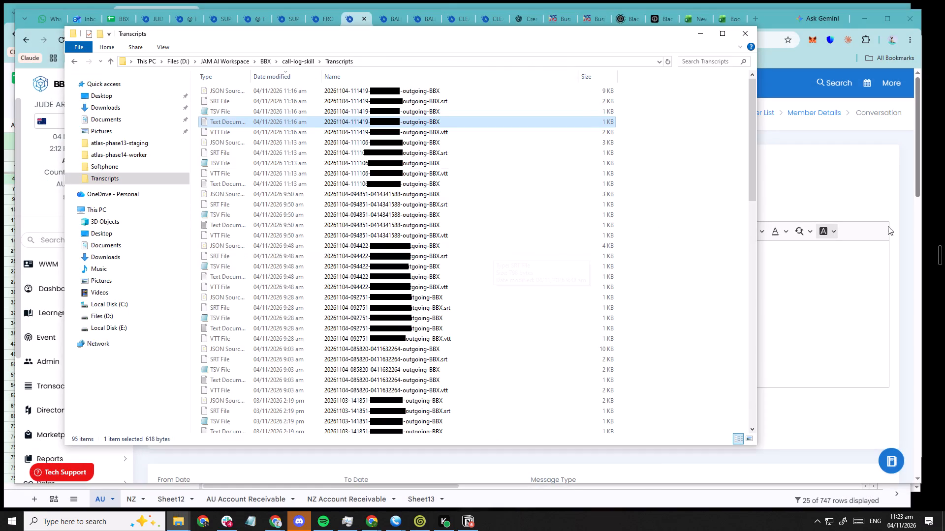
left_click(908, 190)
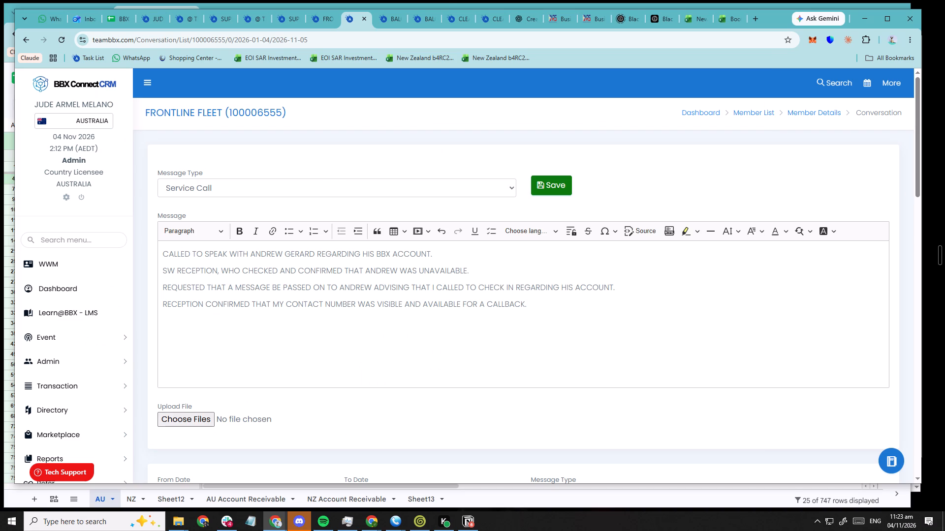
Remove the name after "ANDREW" in the first line of FRONTLINE FLEET's message and save the conversation entry.
left_click_drag(286, 251, 316, 258)
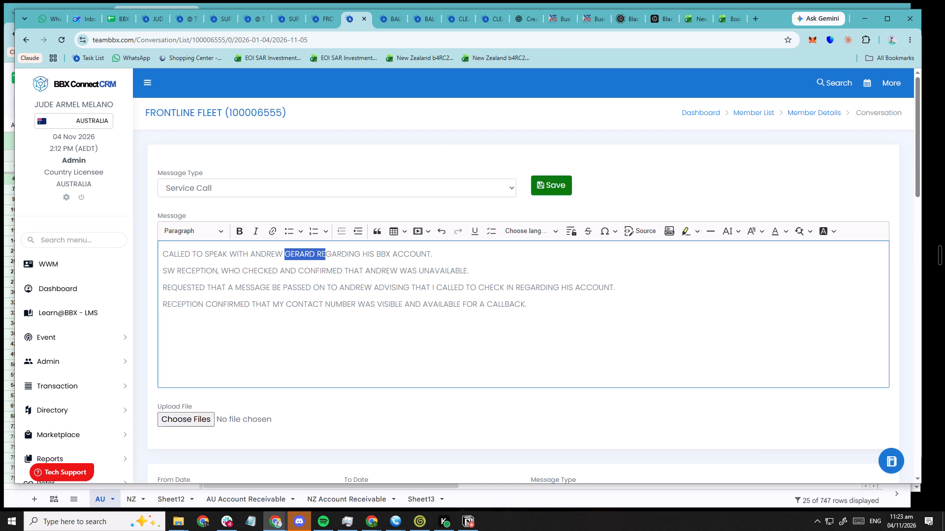
key("BackSpace")
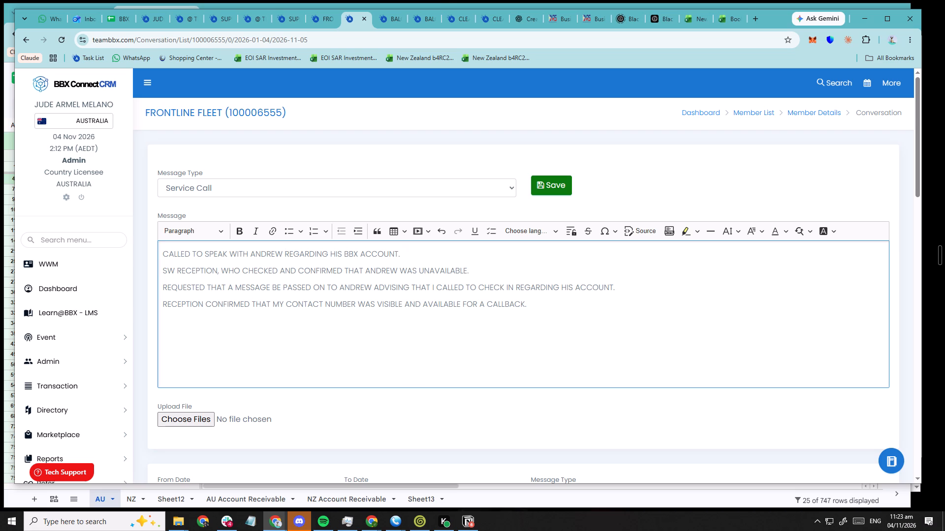
left_click(440, 248)
left_click(560, 187)
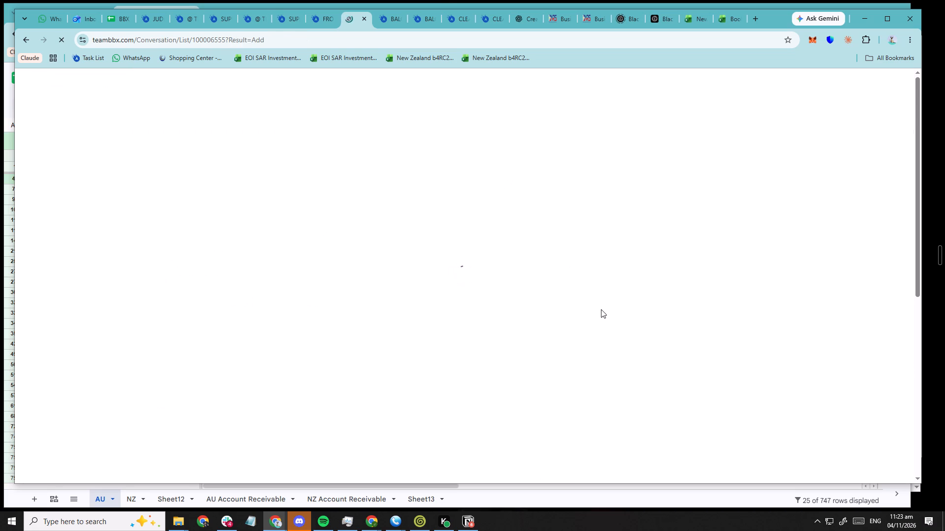
Capture the saved FRONTLINE FLEET conversation entry as a screenshot on the clipboard.
scroll(621, 302, "down", 7)
key("Print")
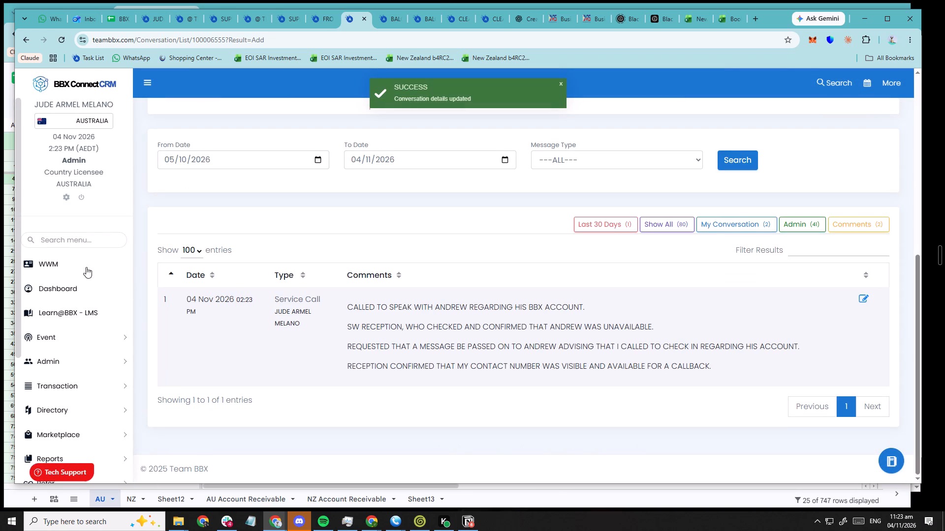
left_click_drag(145, 223, 890, 409)
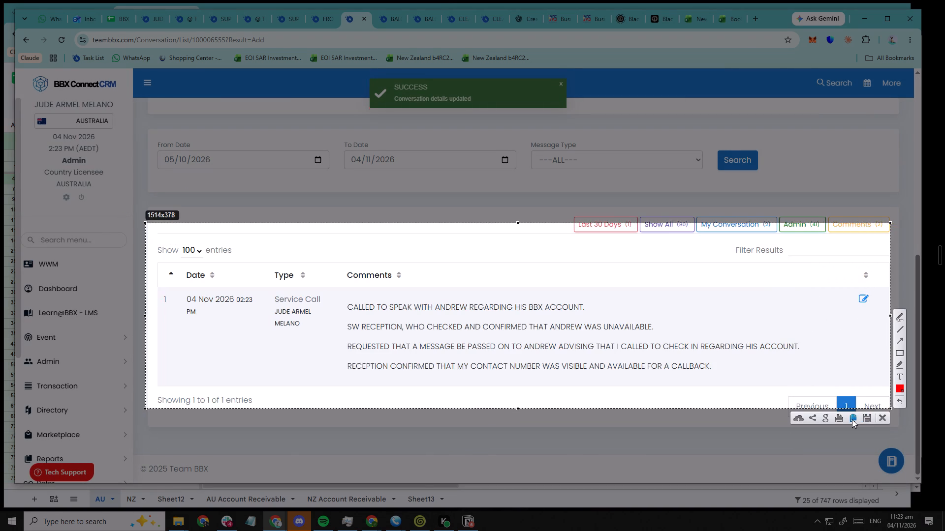
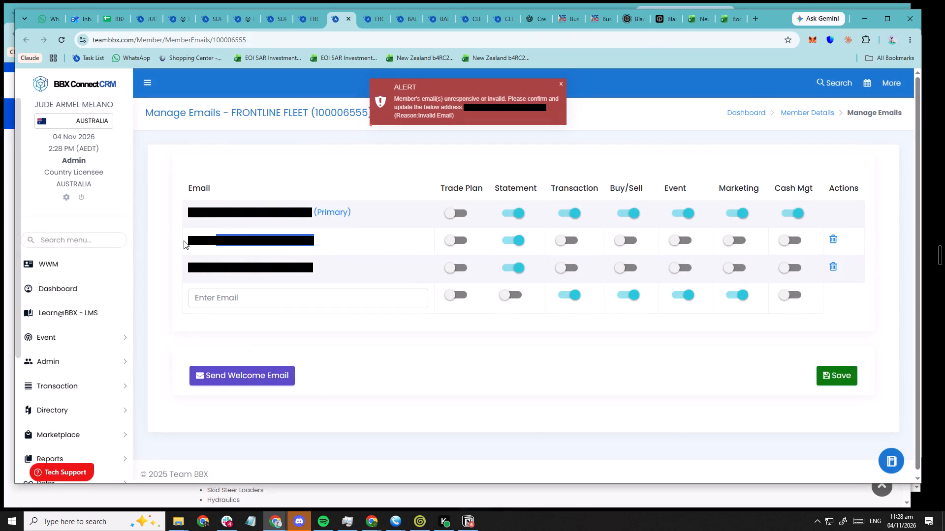
Copy the second e-mail address listed on FRONTLINE FLEET's Manage Emails page.
left_click_drag(184, 240, 174, 241)
left_click(181, 242, "shift")
left_click(188, 242, "shift")
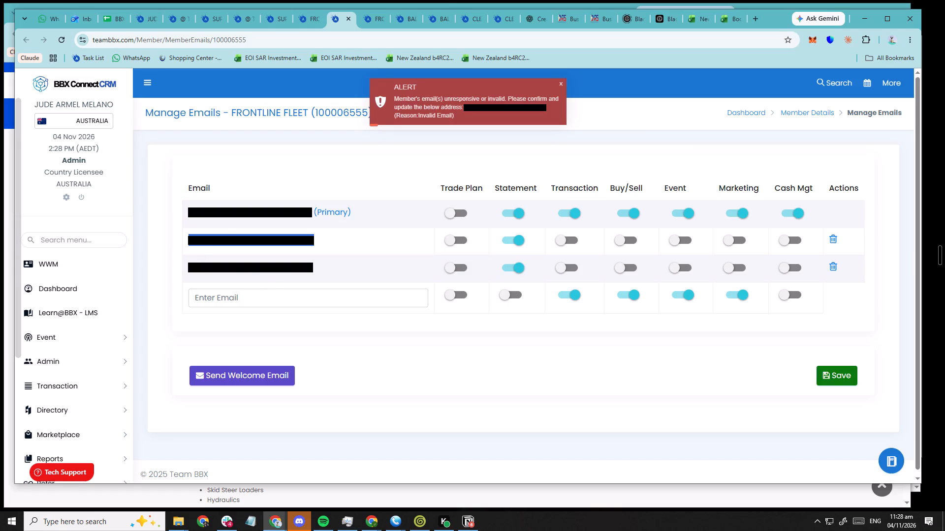
key("ctrl+c")
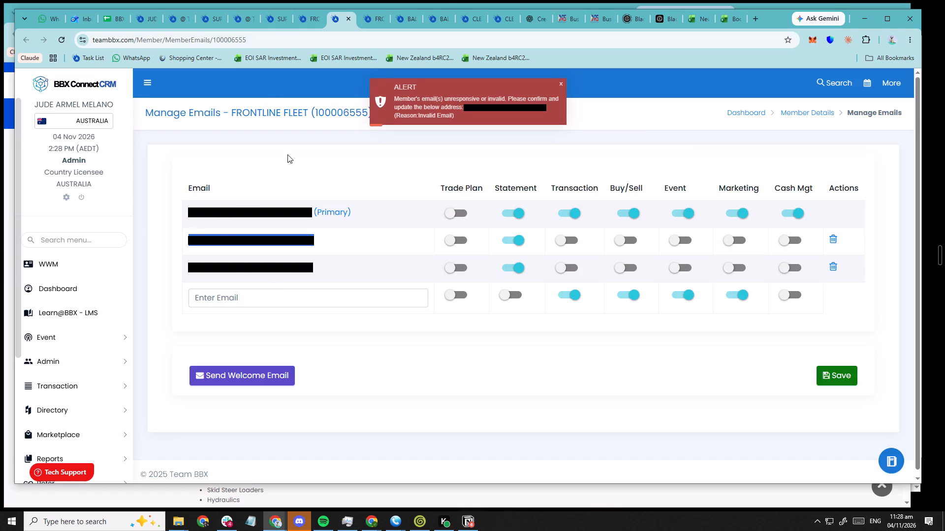
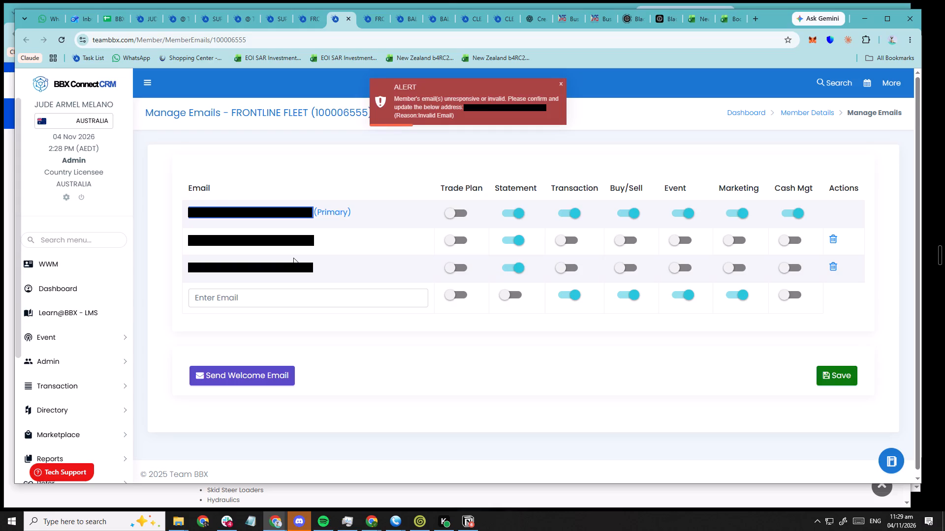
Copy FRONTLINE FLEET's primary email address and close its Manage Emails page.
key("shift+Left")
key("ctrl+c")
key("ctrl+w")
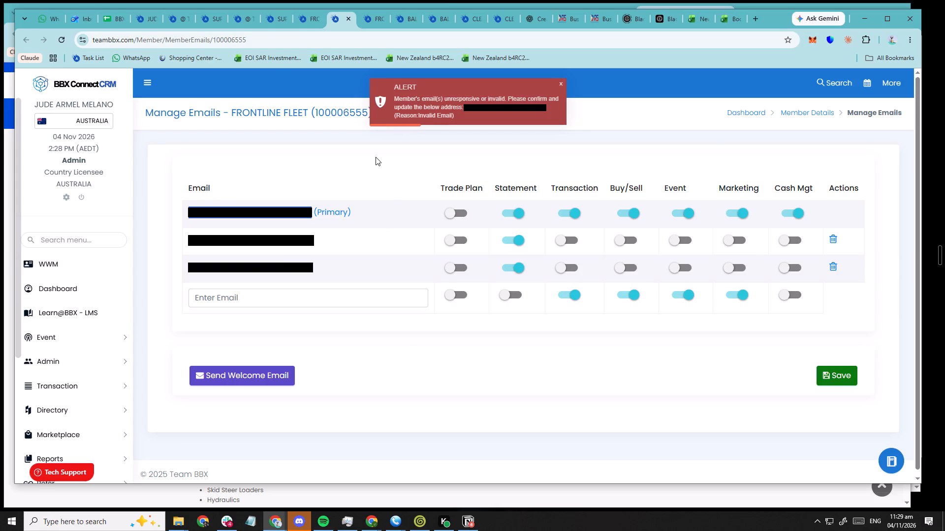
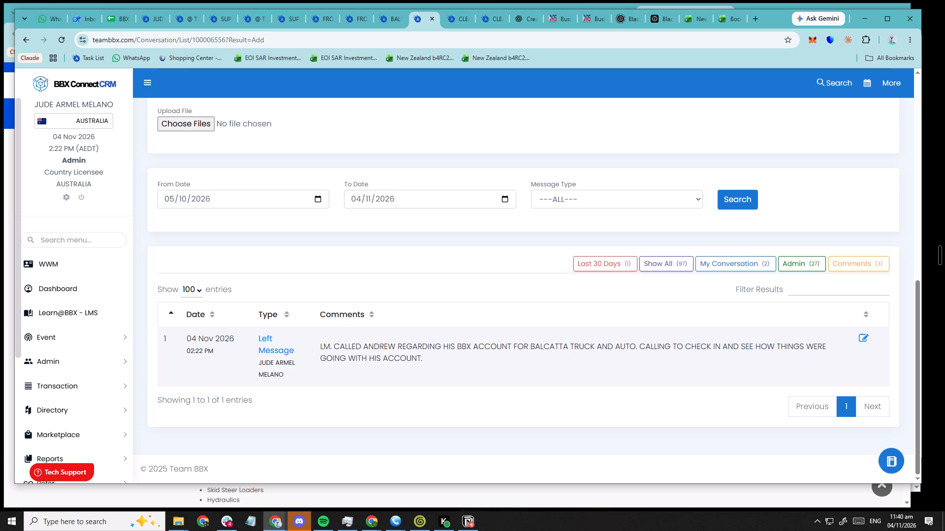
Review the drafted follow-up email and the logged call note on BALCATTA TRUCK AND AUTO's conversation page.
left_click(624, 242)
scroll(389, 192, "up", 1)
scroll(453, 204, "up", 10)
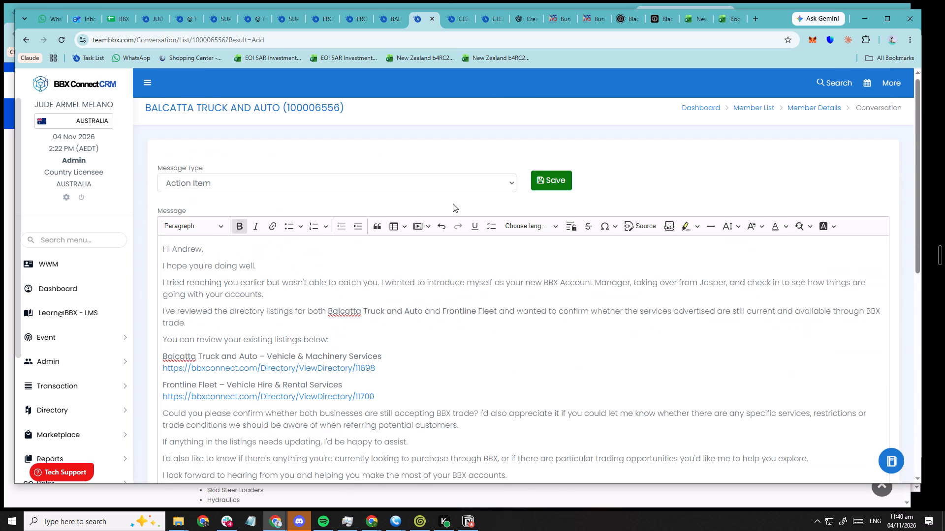
scroll(505, 286, "down", 3)
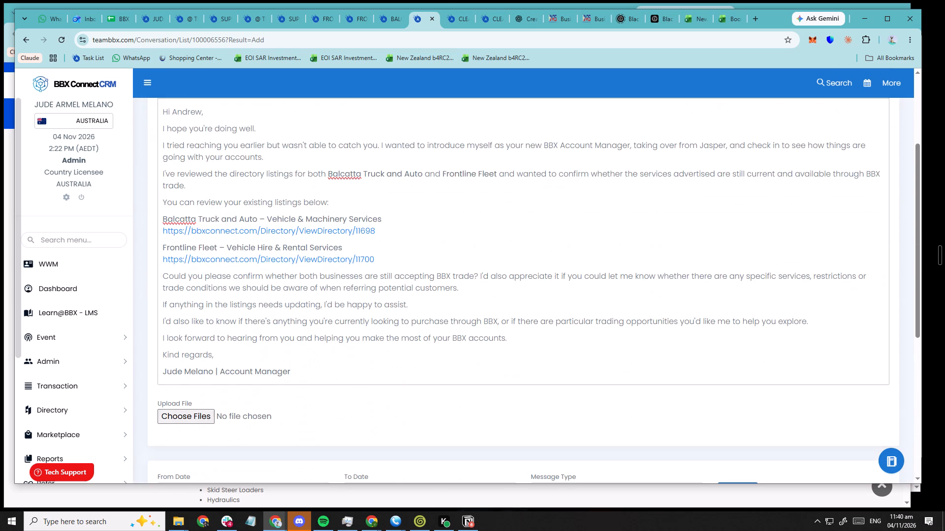
scroll(505, 286, "down", 3)
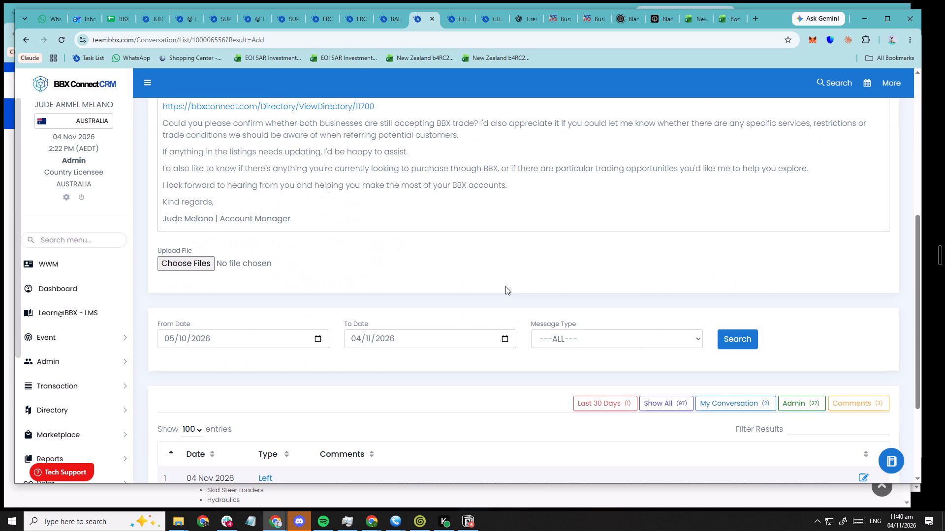
scroll(505, 286, "down", 4)
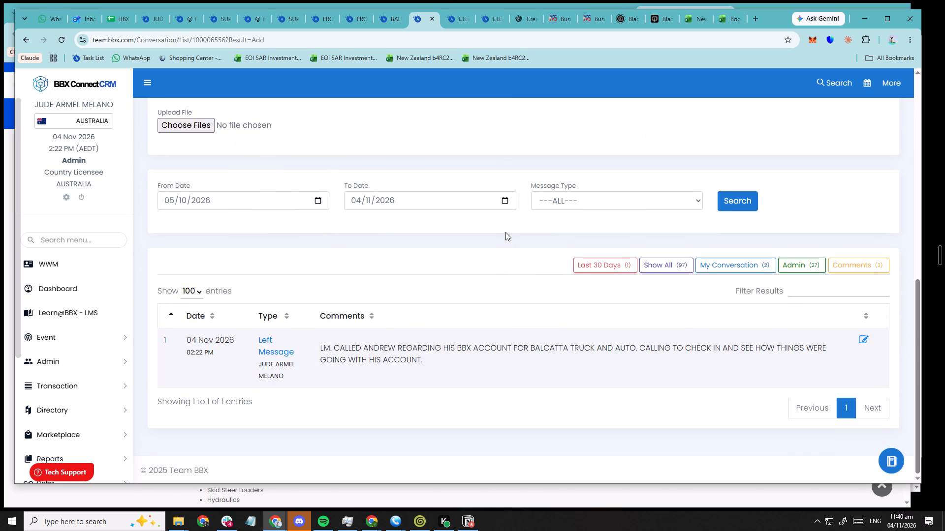
scroll(505, 232, "down", 4)
Examine CLEAN VALLEY PTY LTD's conversation page, reading the member's logged email and checking the message form.
left_click(487, 23)
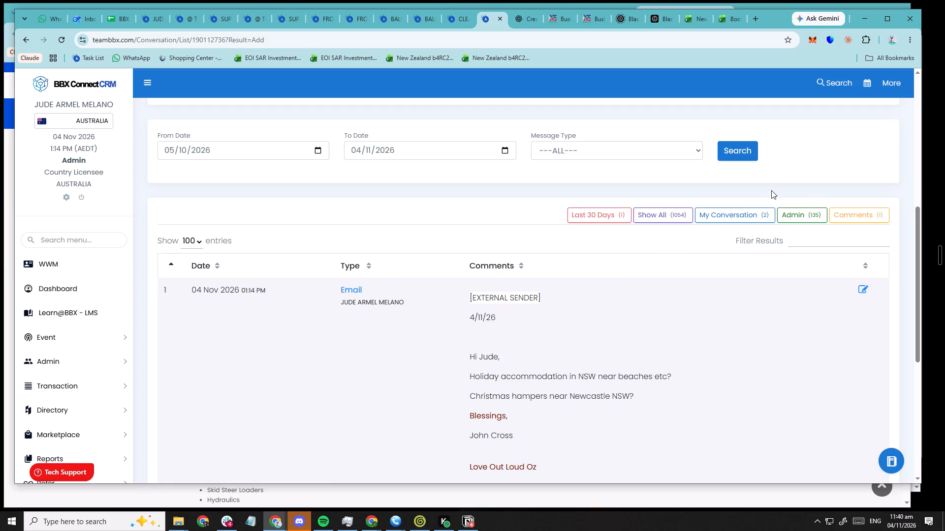
scroll(904, 195, "up", 11)
scroll(909, 193, "down", 14)
scroll(909, 192, "up", 3)
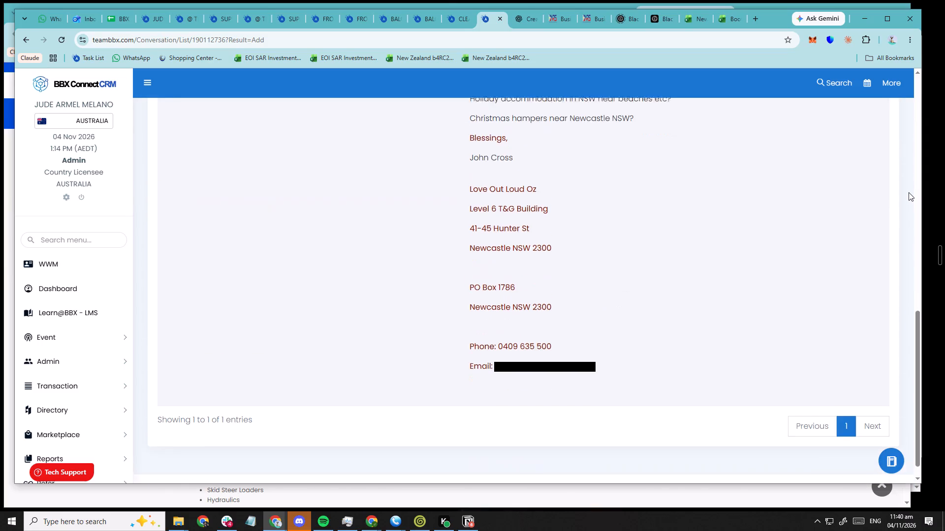
scroll(909, 192, "up", 14)
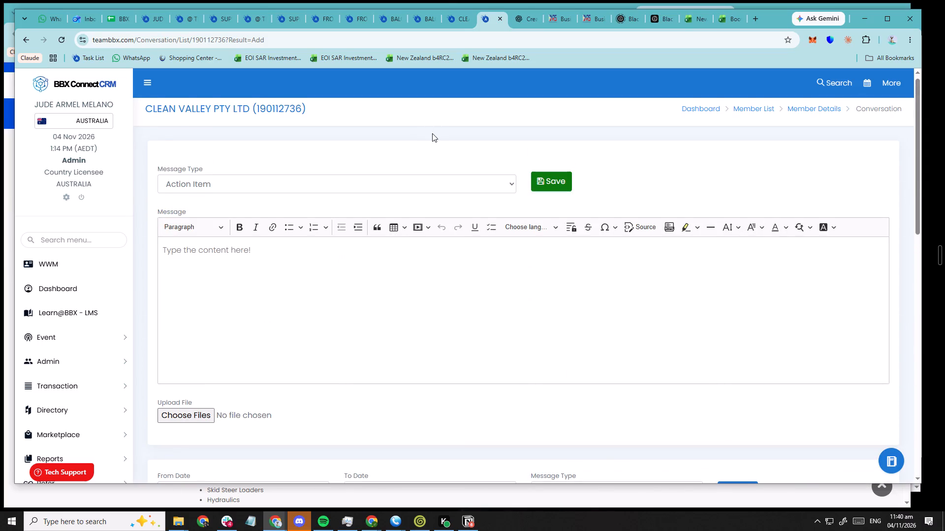
left_click(432, 134)
scroll(789, 218, "down", 4)
scroll(854, 307, "down", 3)
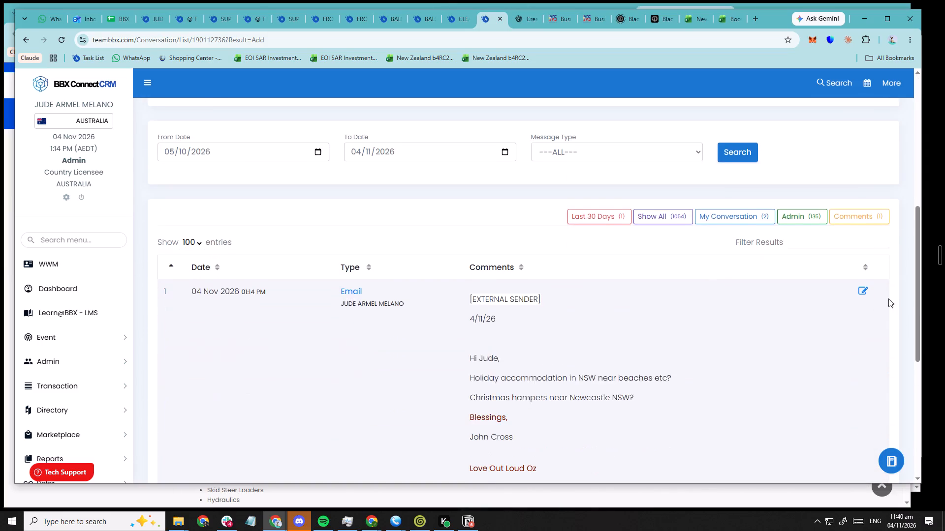
scroll(898, 288, "down", 7)
scroll(898, 288, "up", 6)
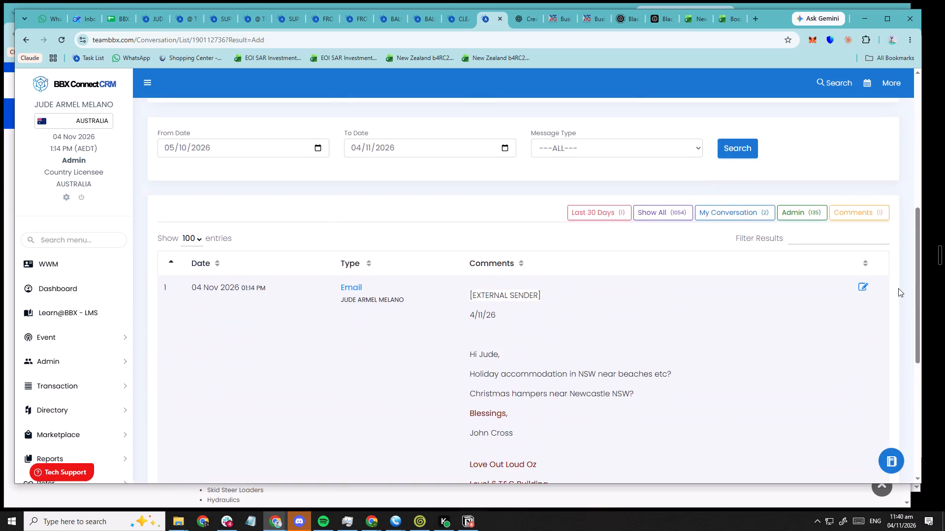
scroll(898, 288, "up", 8)
scroll(910, 185, "up", 5)
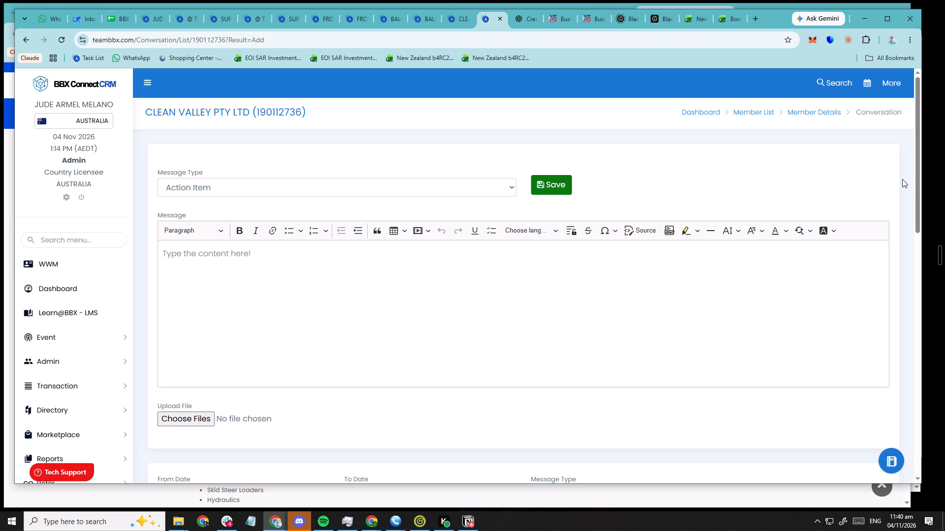
scroll(526, 246, "down", 4)
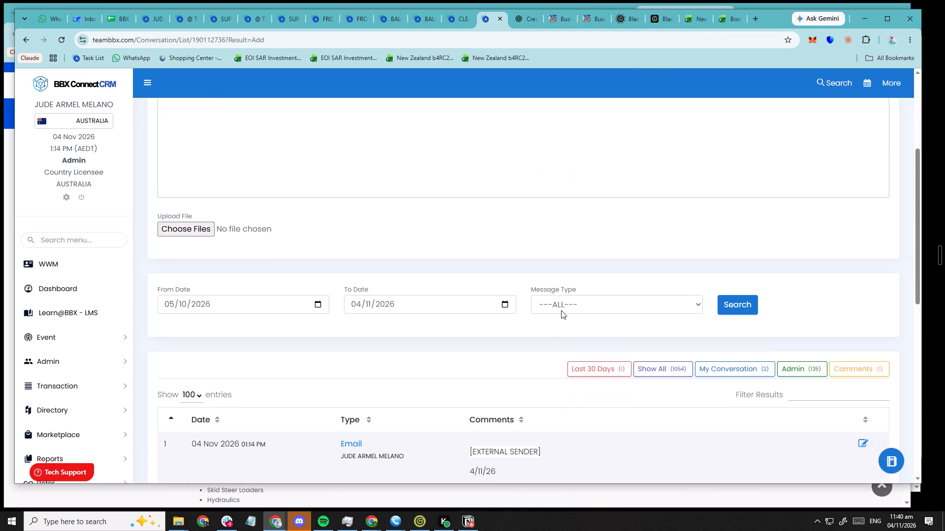
scroll(561, 310, "down", 2)
Return to BALCATTA TRUCK AND AUTO's conversation page and proofread the drafted email from greeting to signature, checking its message type.
left_click(415, 16)
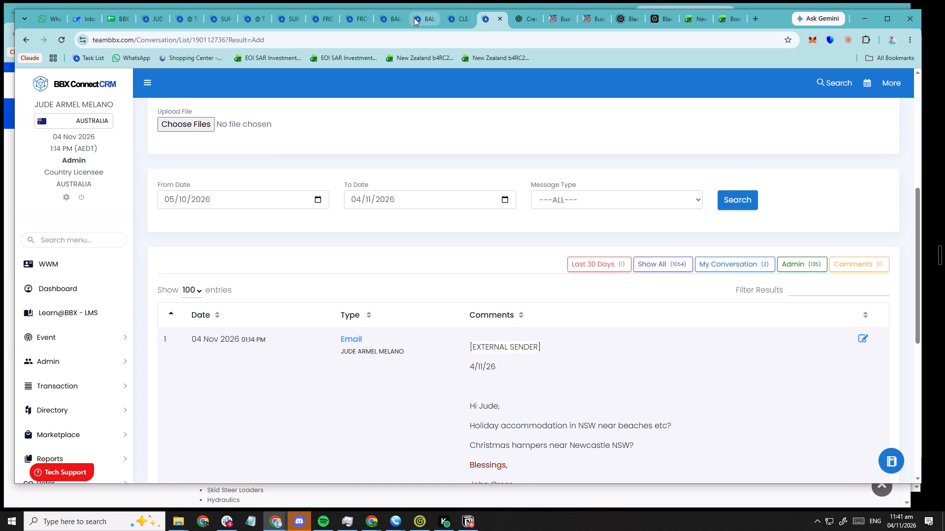
scroll(420, 418, "up", 9)
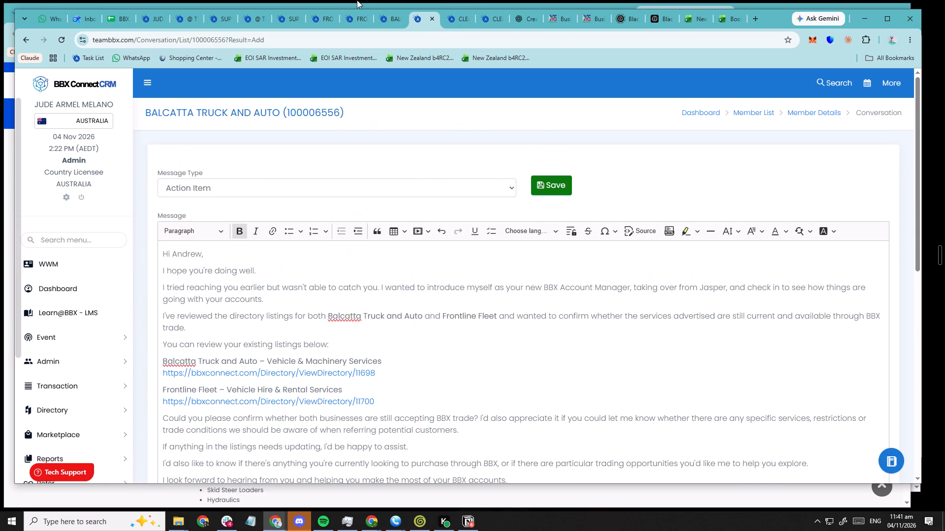
scroll(548, 398, "down", 6)
scroll(546, 396, "up", 3)
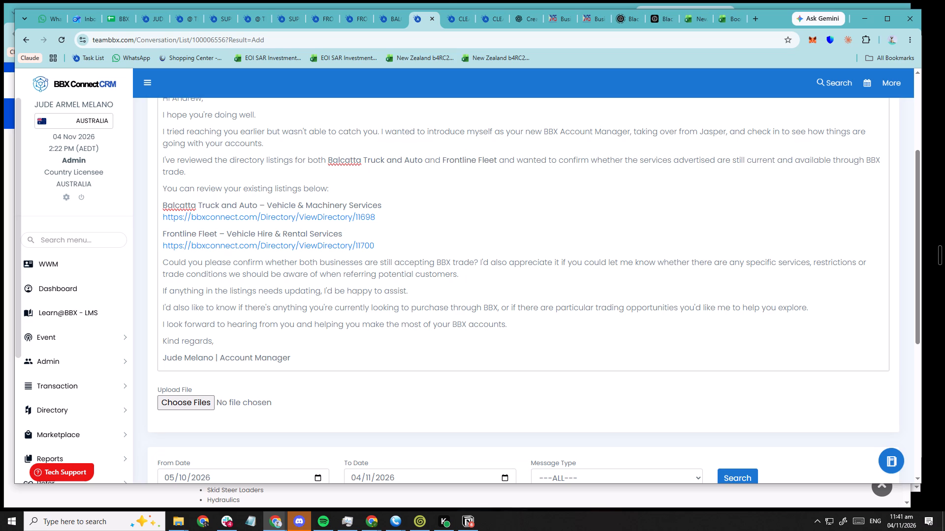
left_click(487, 300)
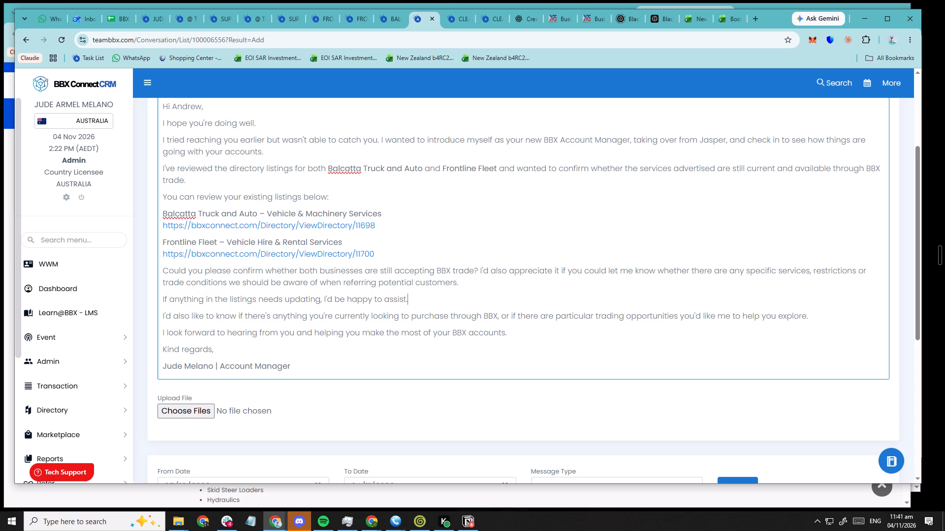
left_click(397, 364)
scroll(394, 365, "up", 5)
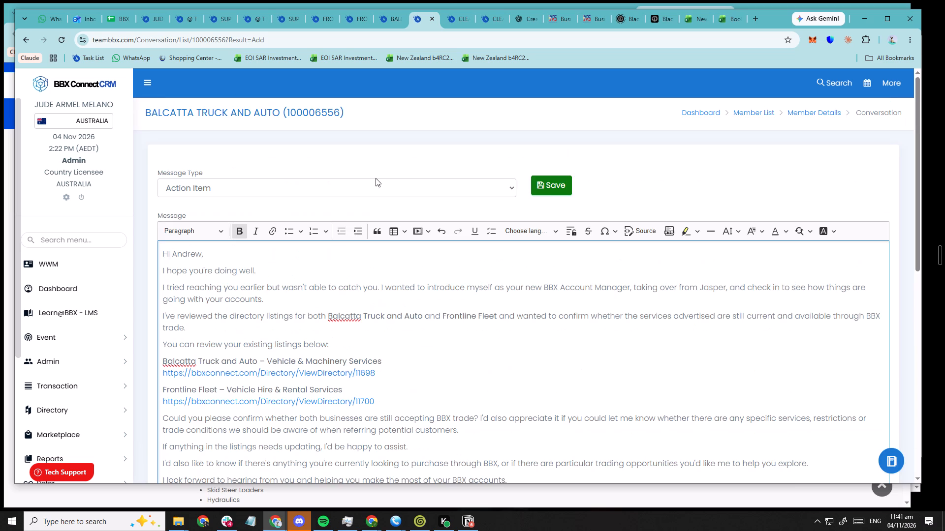
left_click(376, 178)
left_click(382, 186)
left_click(298, 270)
scroll(382, 273, "down", 4)
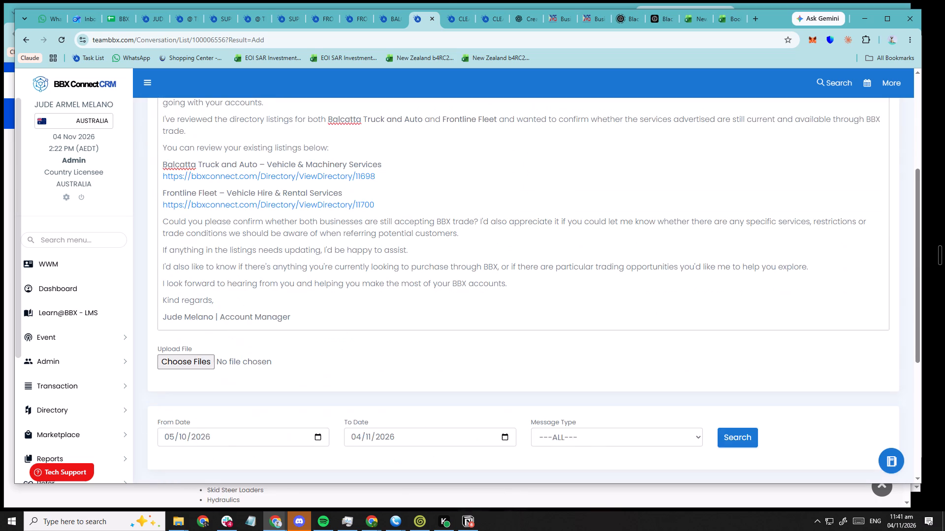
scroll(388, 287, "up", 2)
left_click(347, 215)
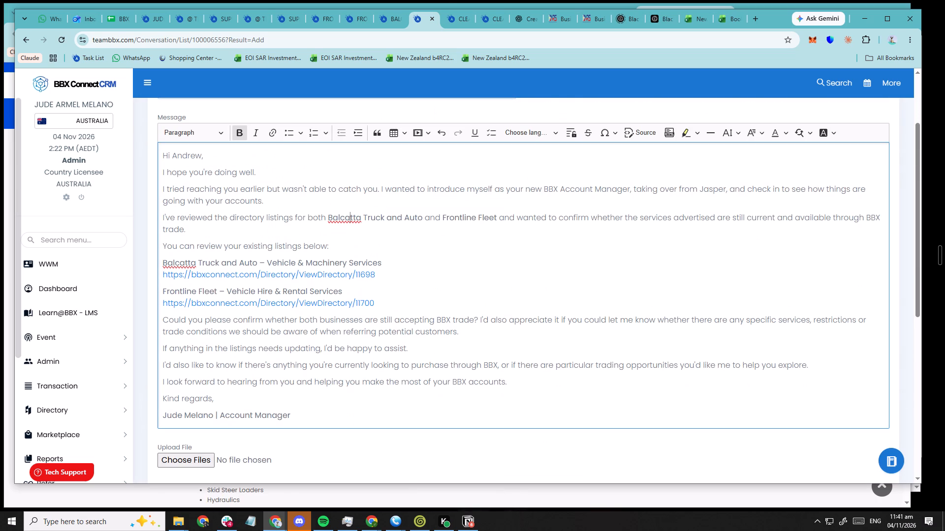
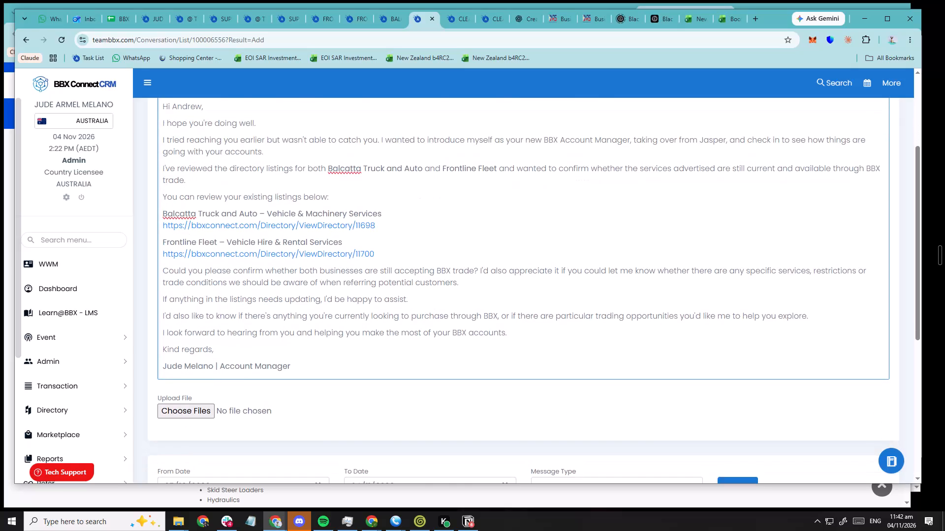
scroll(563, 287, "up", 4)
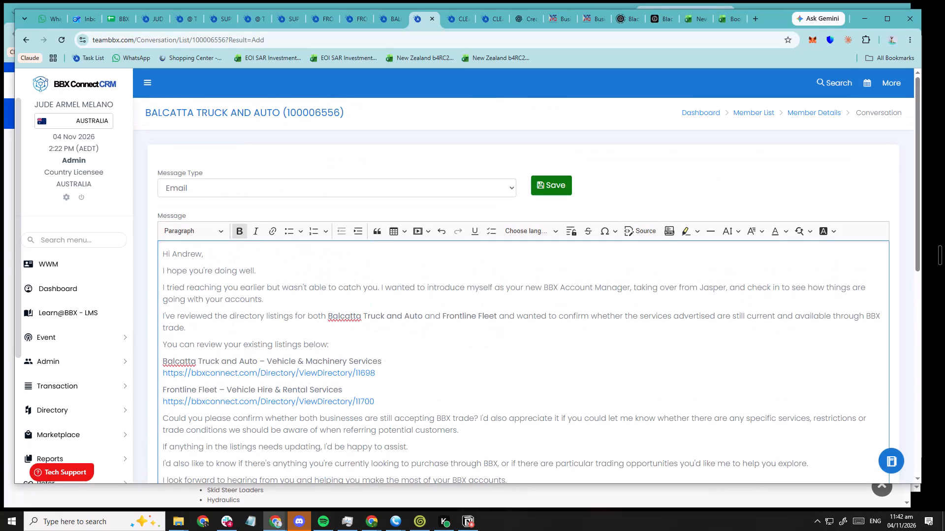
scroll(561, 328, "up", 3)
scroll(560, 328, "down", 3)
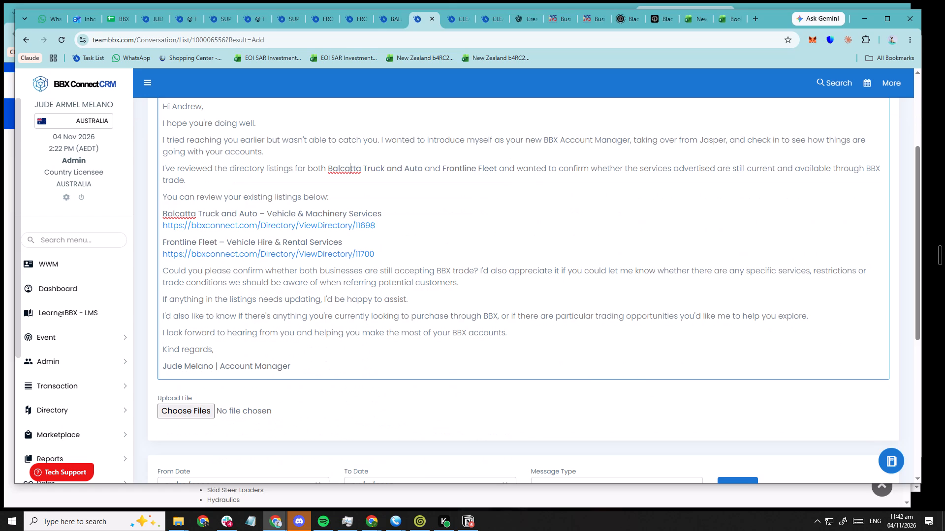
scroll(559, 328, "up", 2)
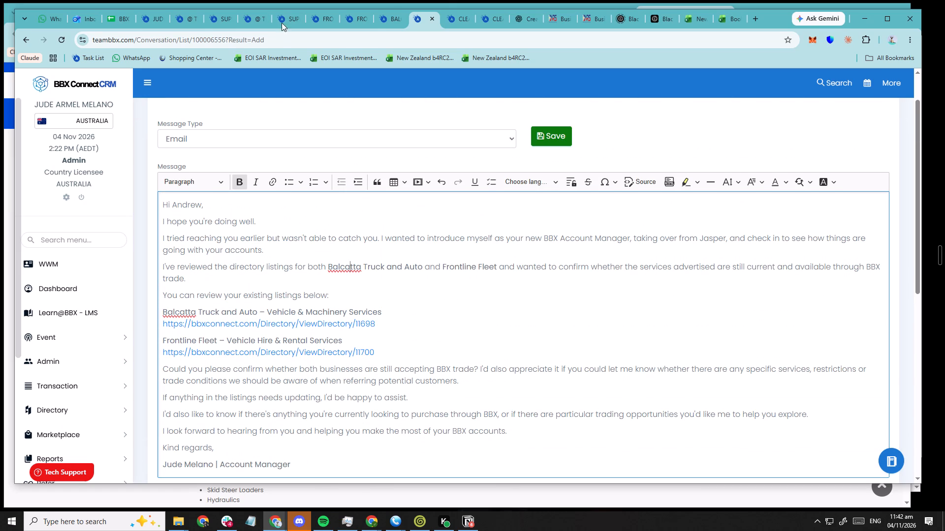
Paste the copied follow-up email into a new message on FRONTLINE FLEET's conversation page and set its message type to Email.
left_click(352, 18)
scroll(382, 253, "up", 8)
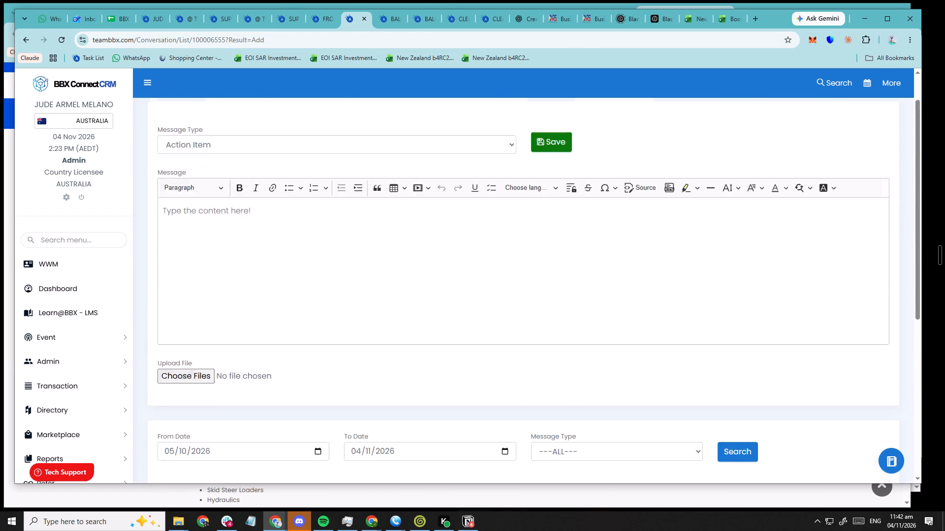
left_click(387, 273)
key("ctrl+v")
scroll(404, 292, "down", 4)
scroll(404, 296, "up", 4)
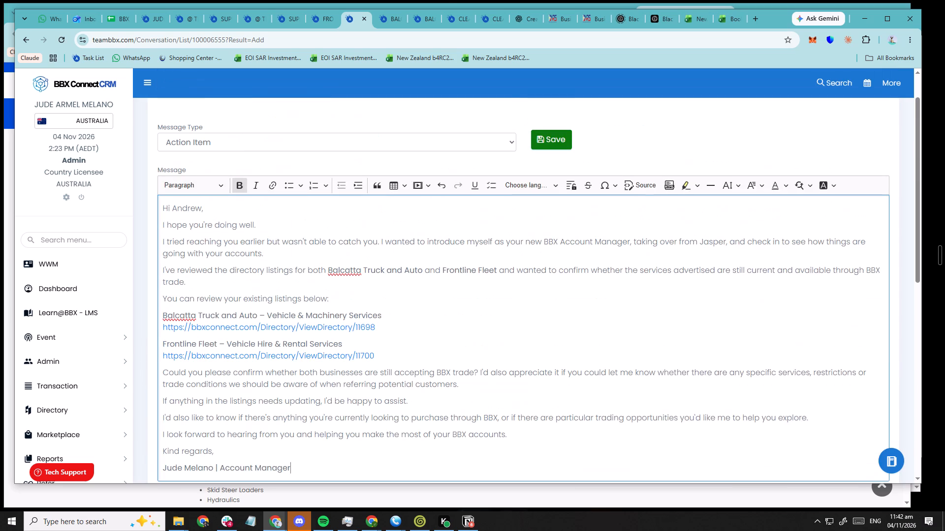
left_click(293, 143)
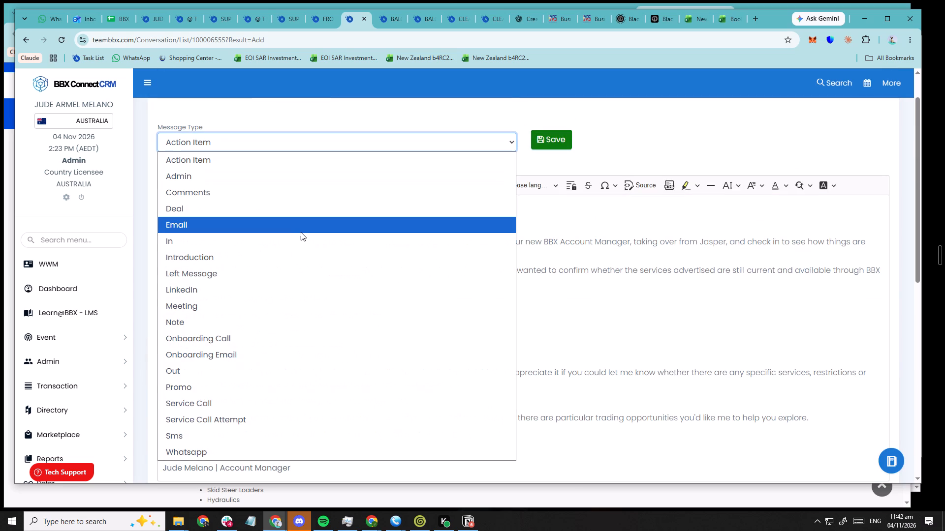
left_click(302, 232)
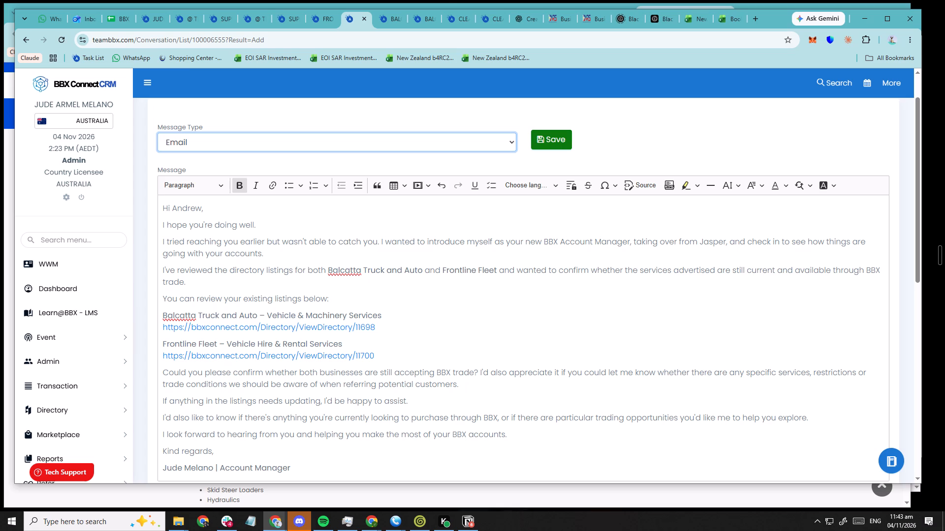
Proofread the follow-up email in FRONTLINE FLEET's message form from greeting to signature, including the listing links.
scroll(650, 321, "down", 3)
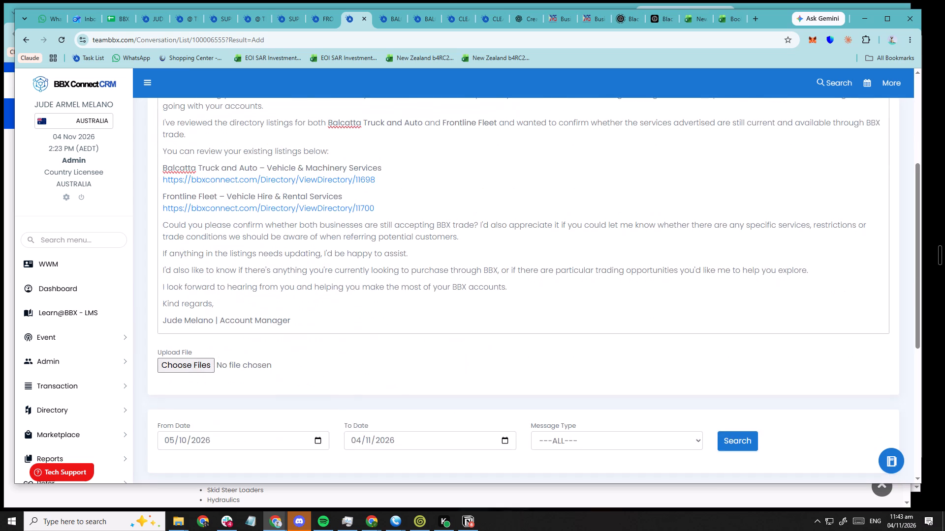
scroll(646, 321, "up", 3)
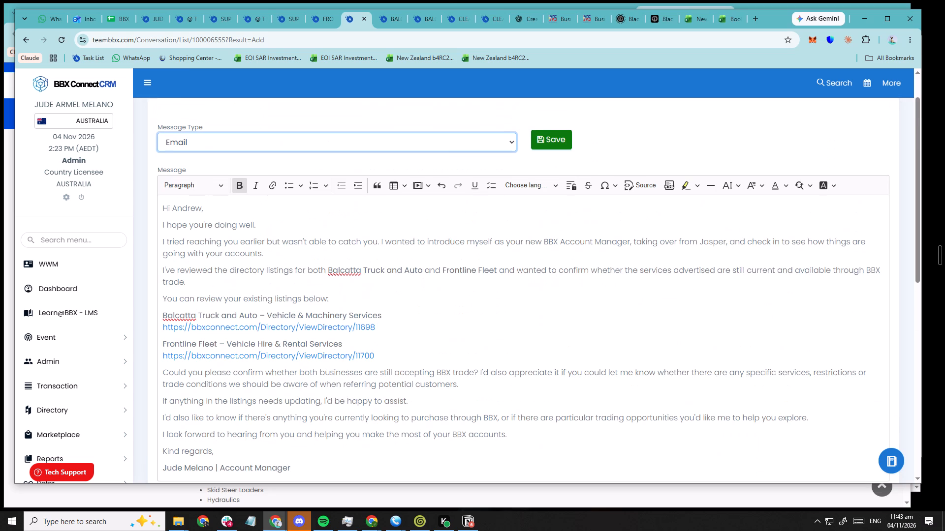
scroll(639, 322, "down", 1)
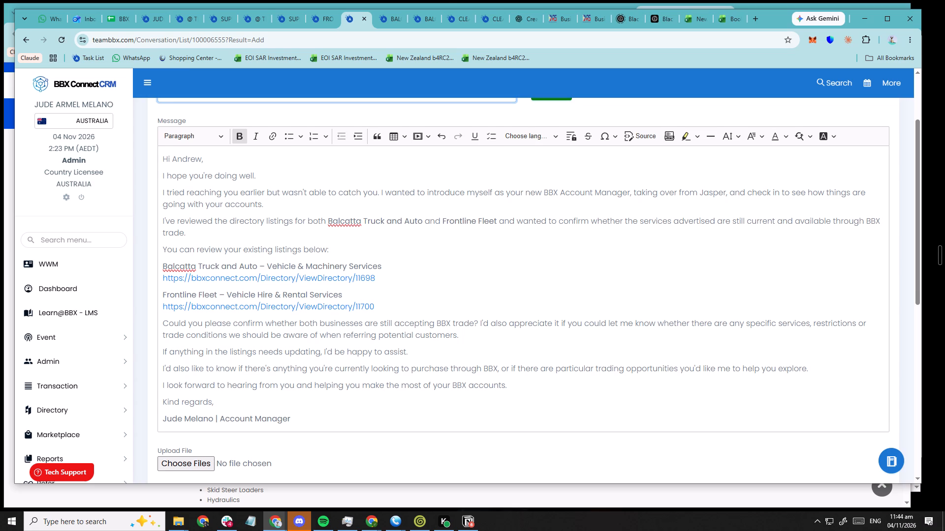
scroll(787, 293, "down", 3)
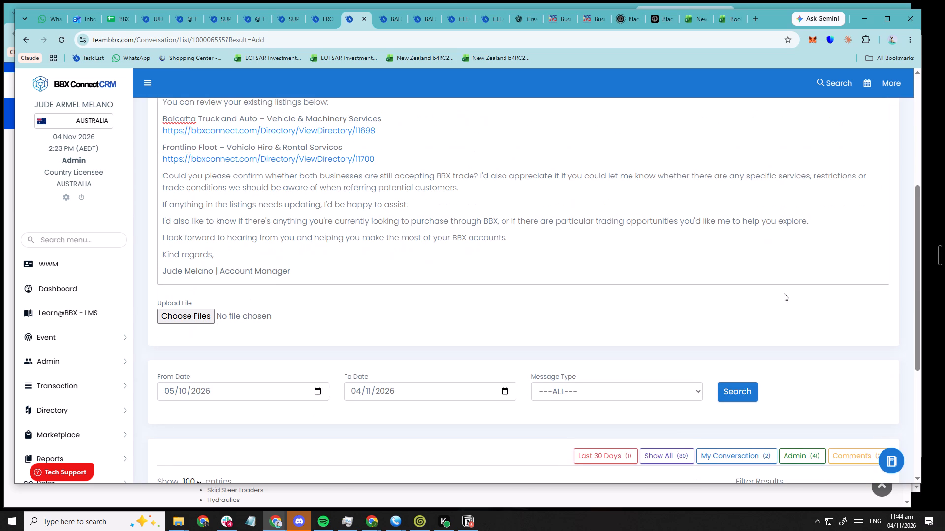
scroll(511, 136, "up", 9)
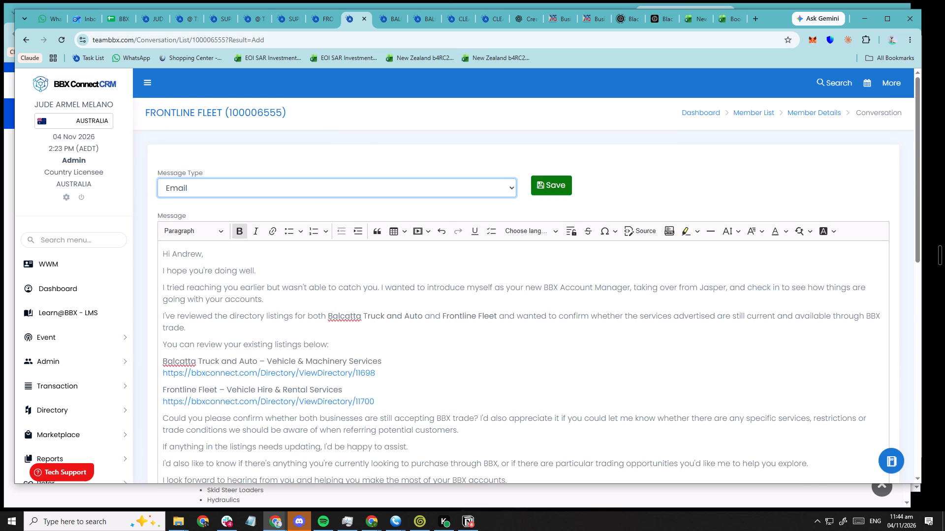
scroll(381, 278, "down", 3)
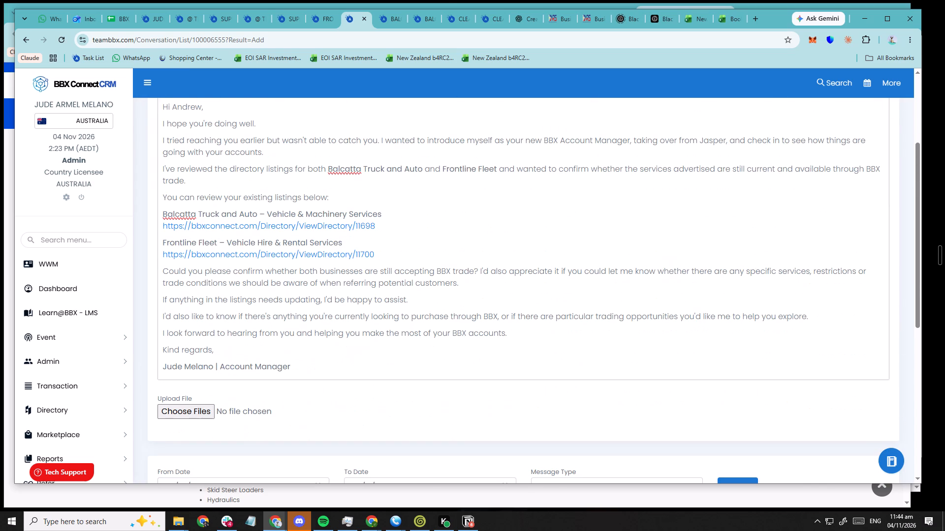
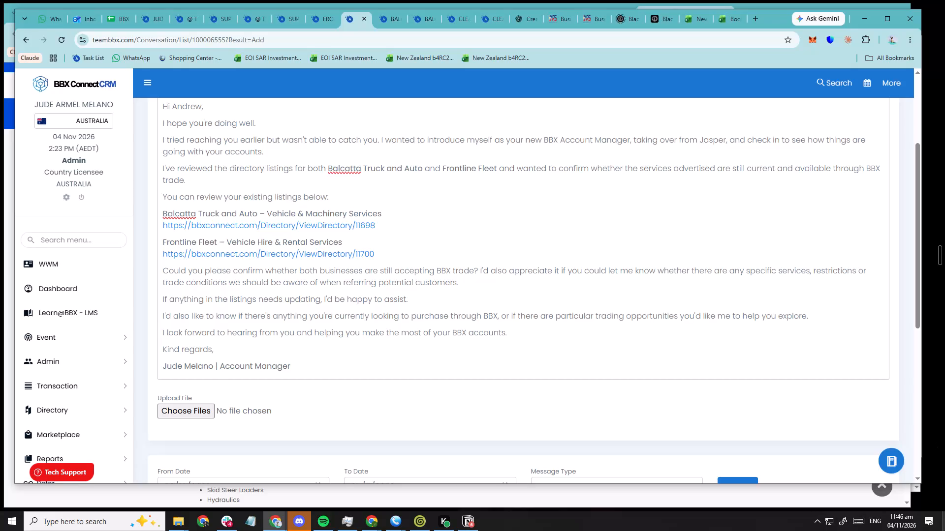
Check the current time and date in the system clock's calendar, and return to the drafted email message.
left_click(908, 521)
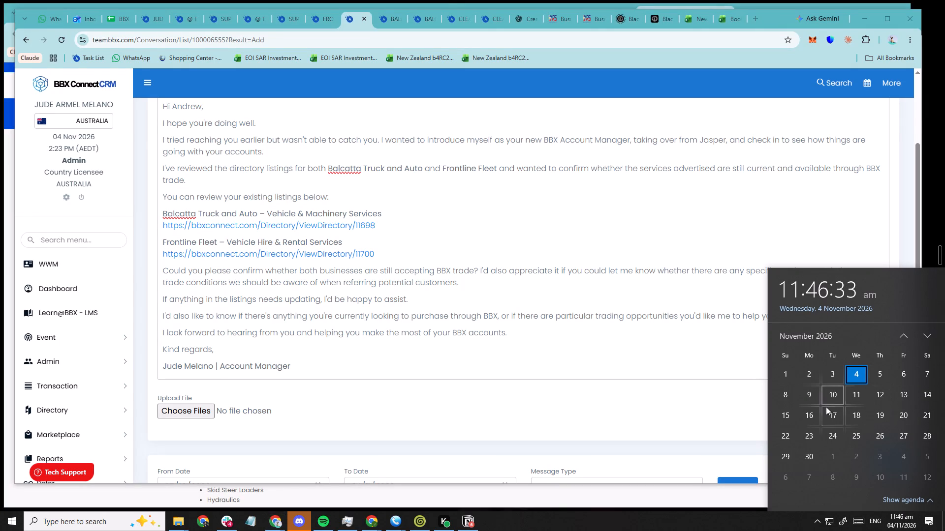
left_click(680, 289)
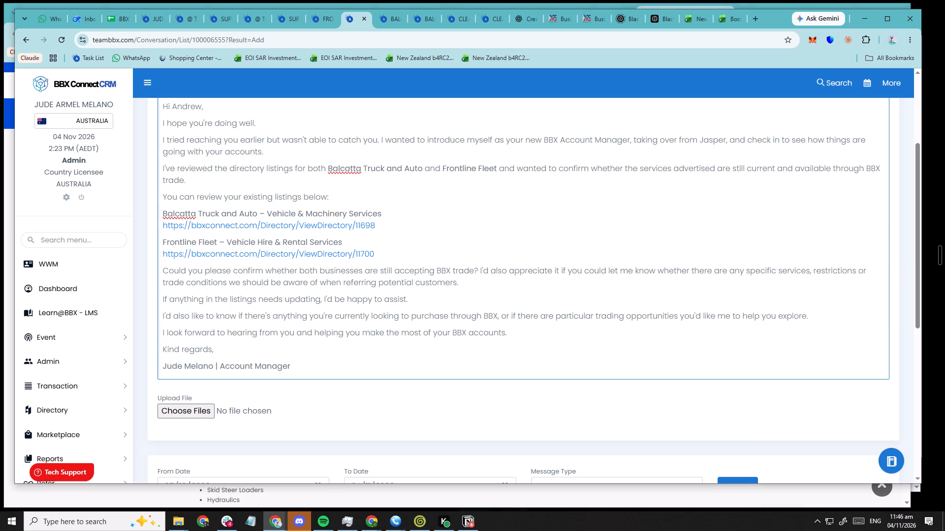
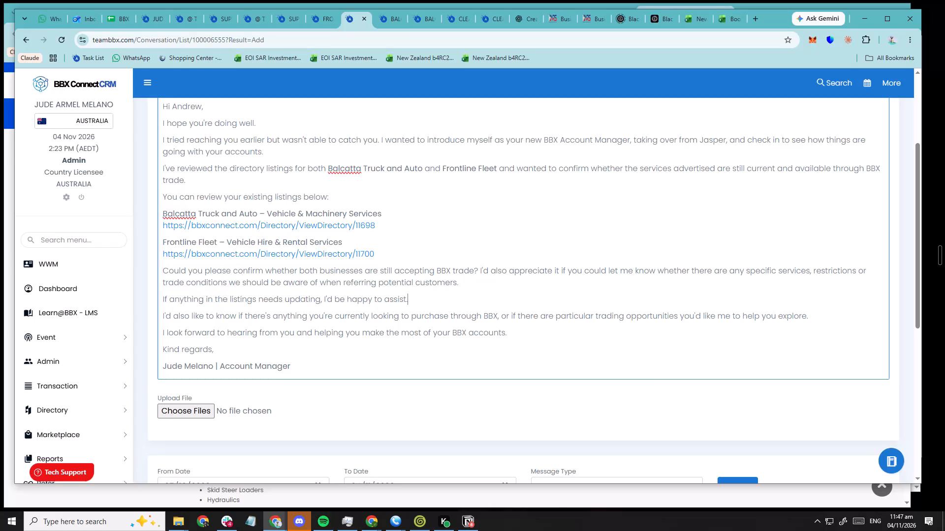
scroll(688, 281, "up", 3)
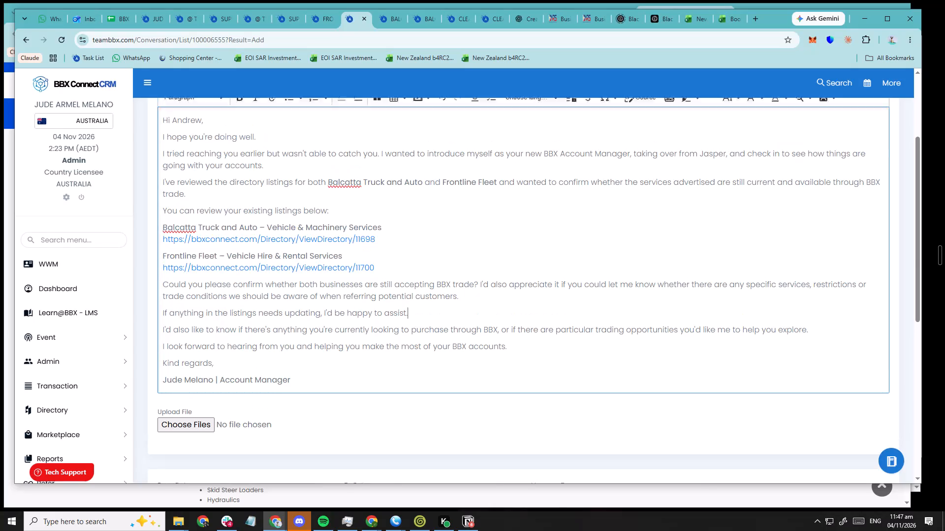